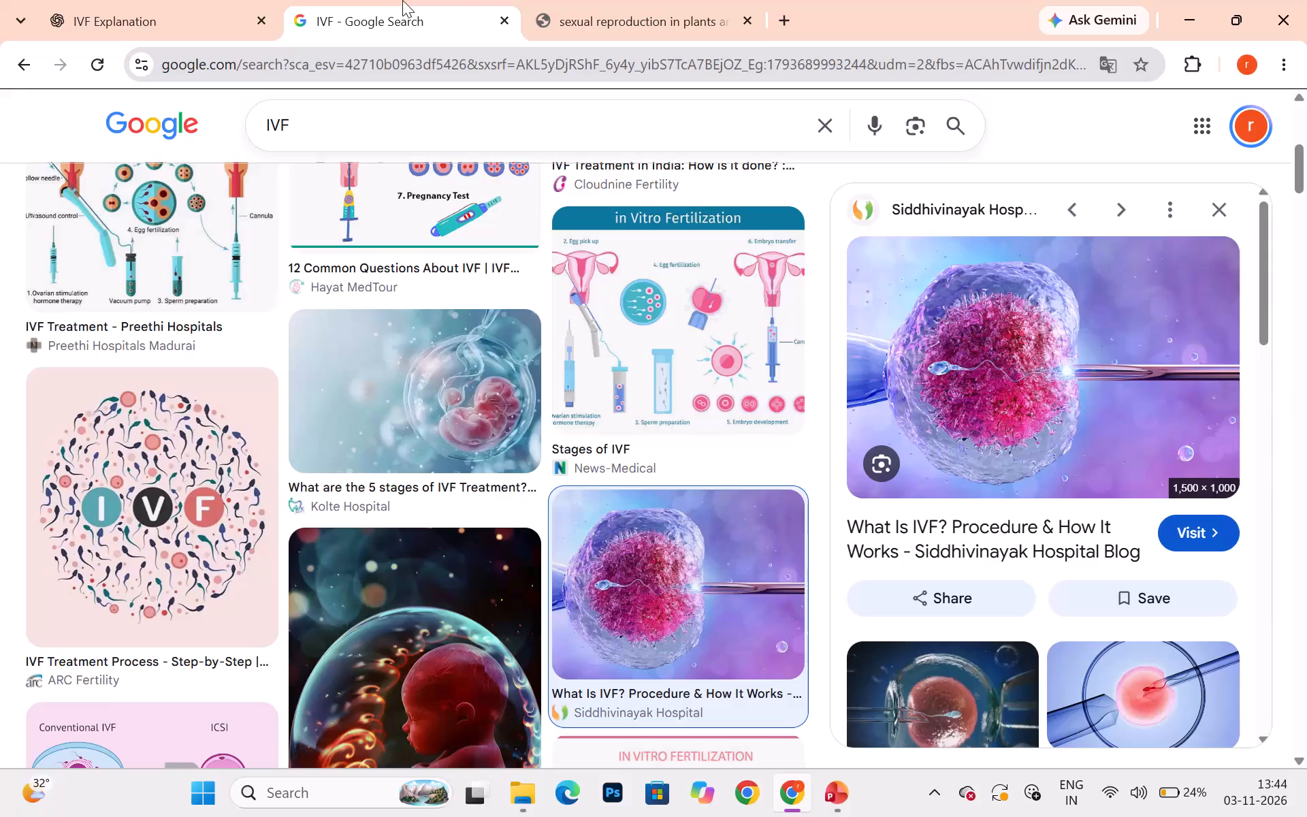
Open a new browser tab and enter "mai" as the Google search query to look up the mail service.
click(788, 18)
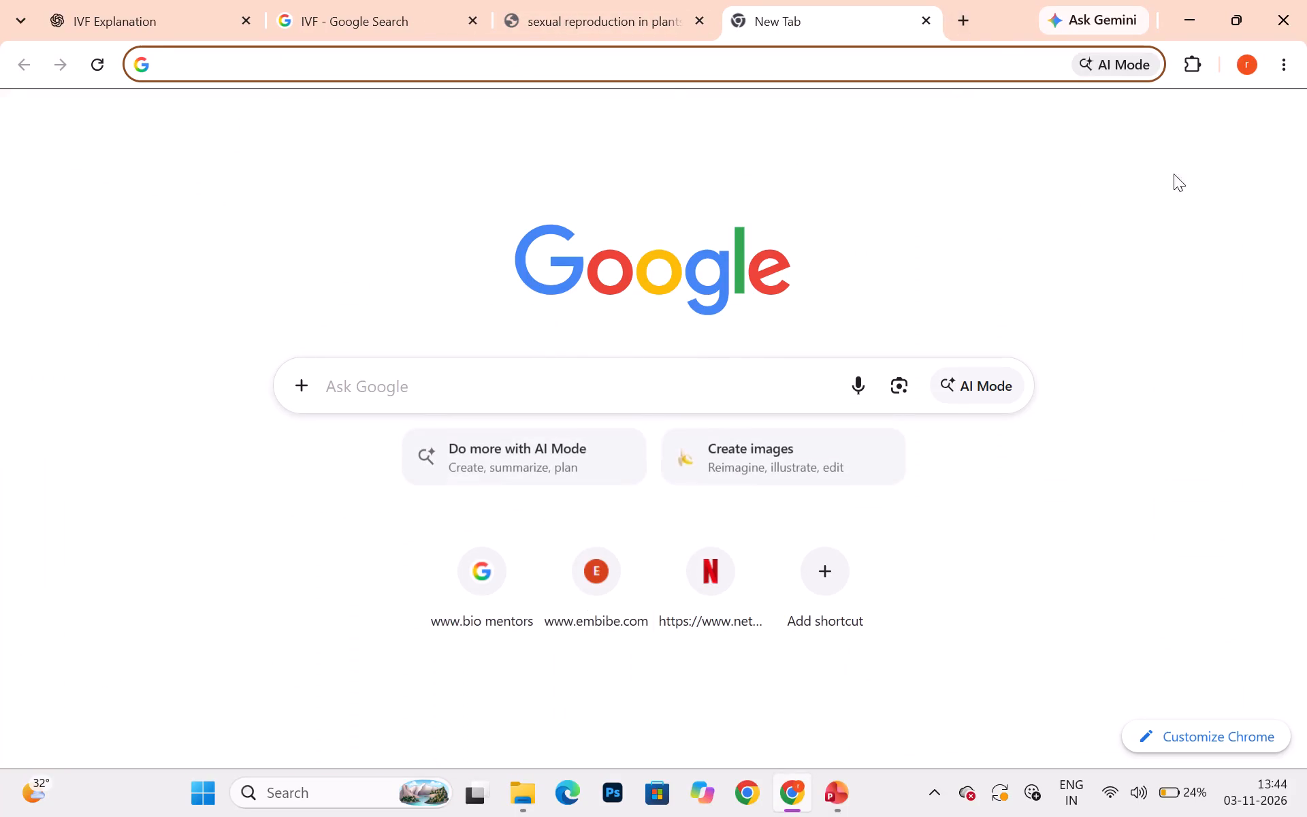
click(692, 396)
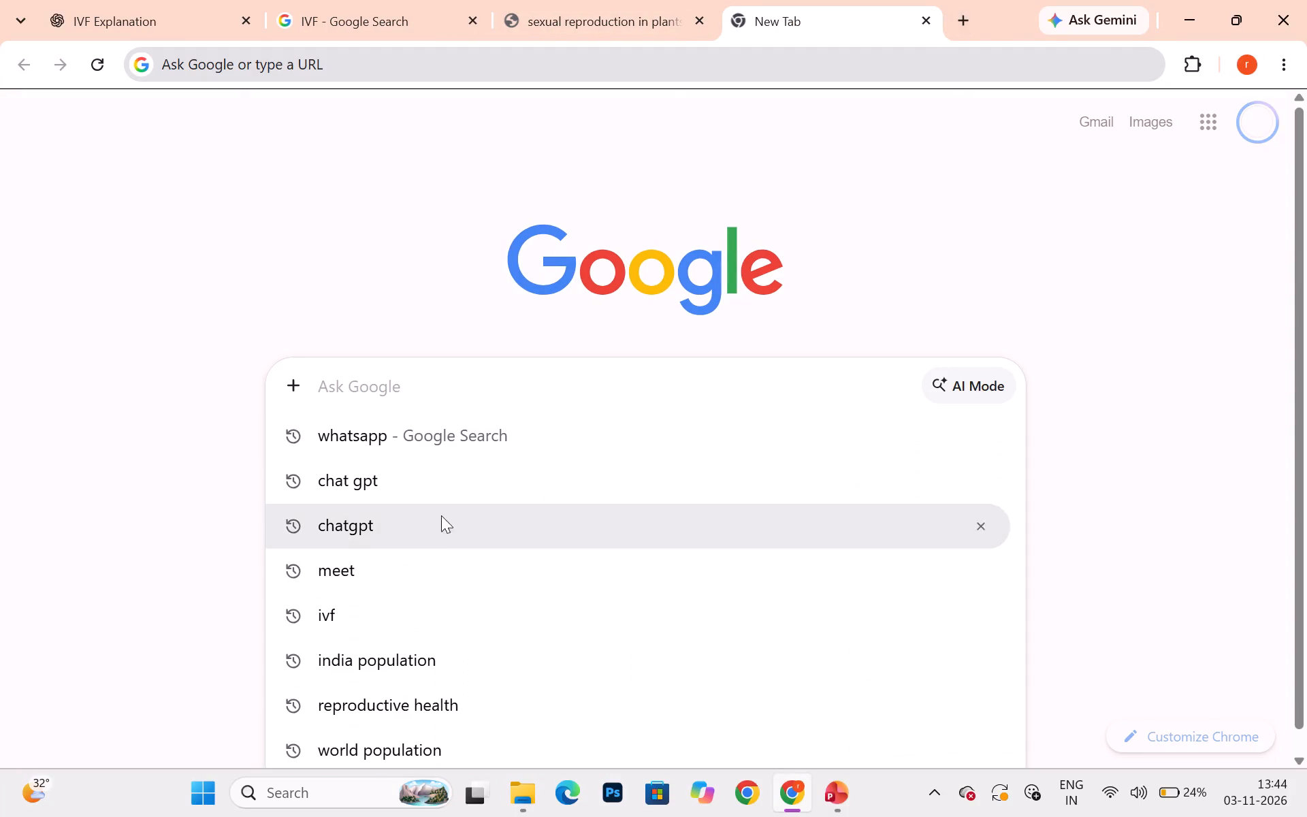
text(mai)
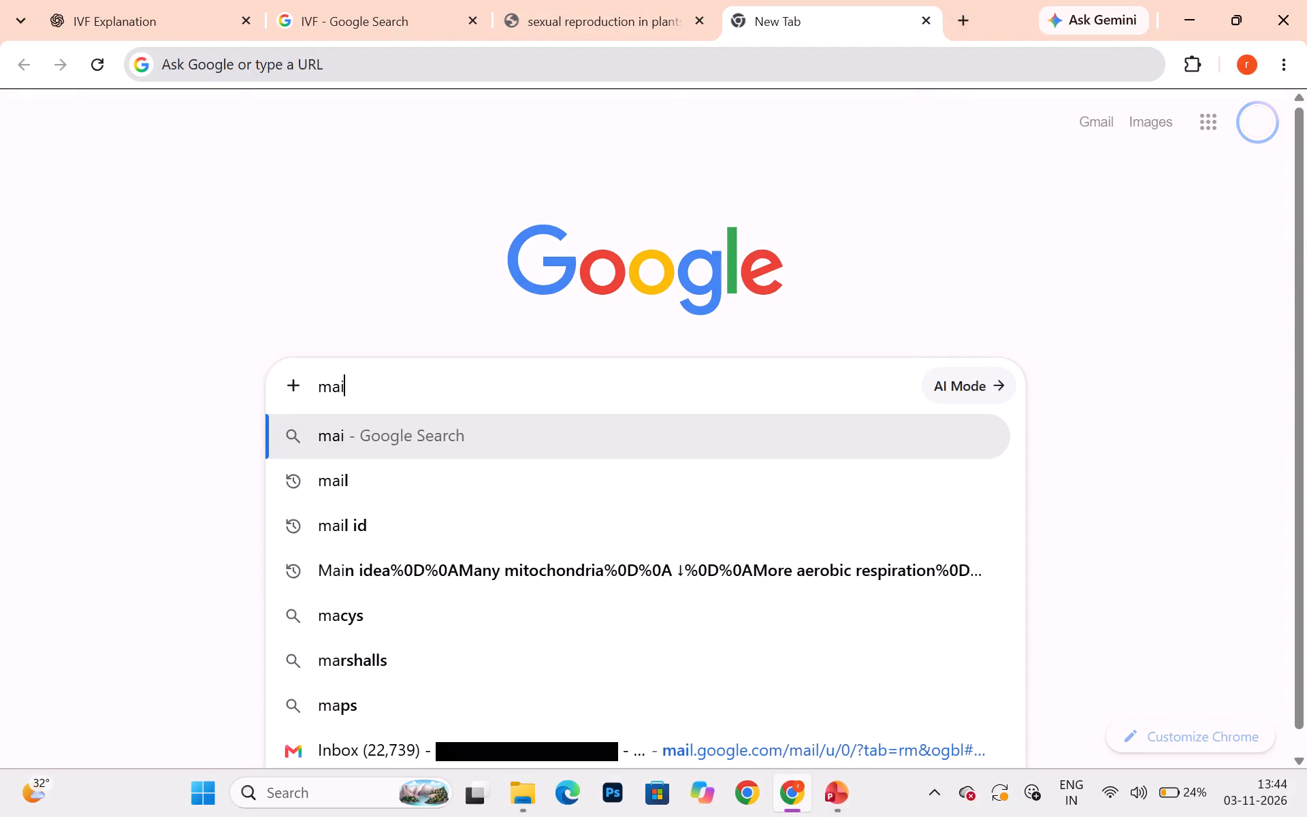
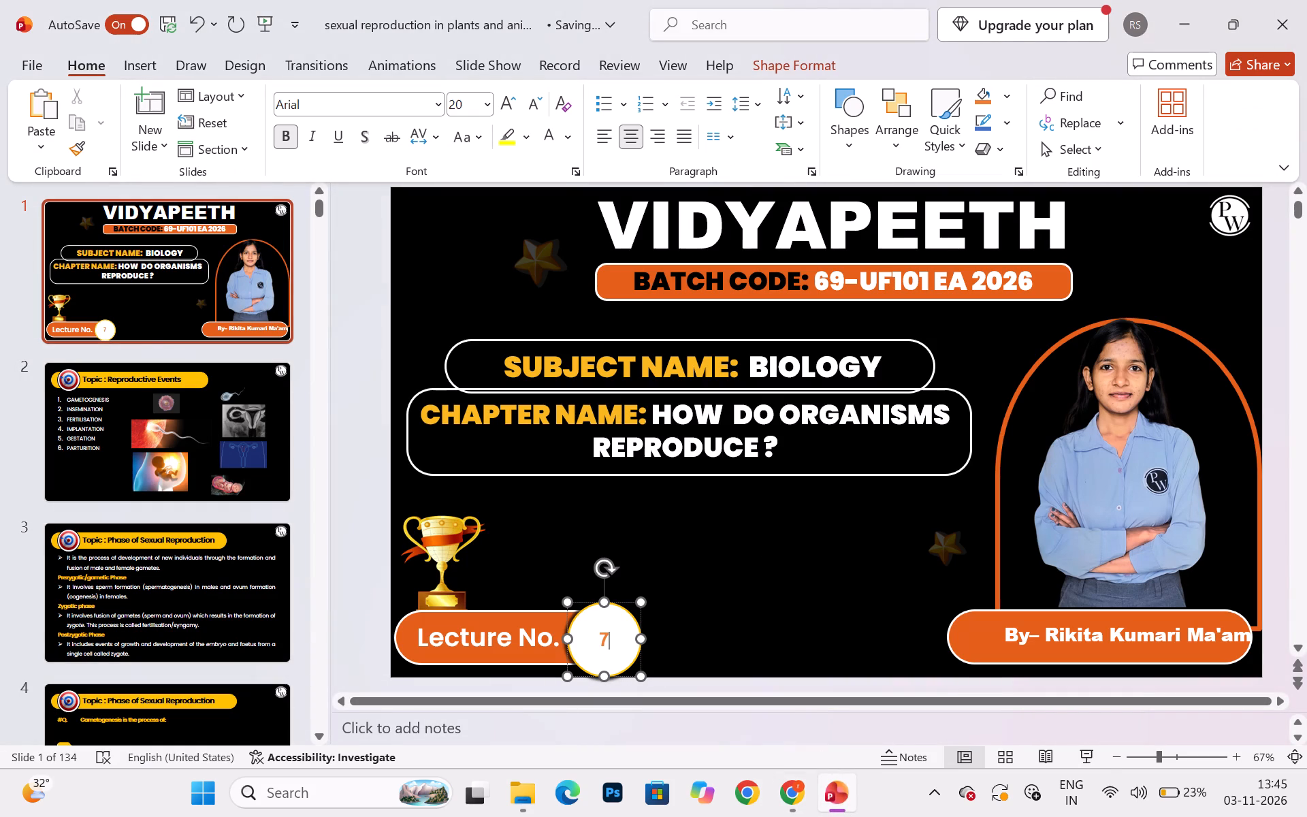
Copy the teacher's portrait picture from the title slide, and close the sexual reproduction presentation.
right_click(1129, 432)
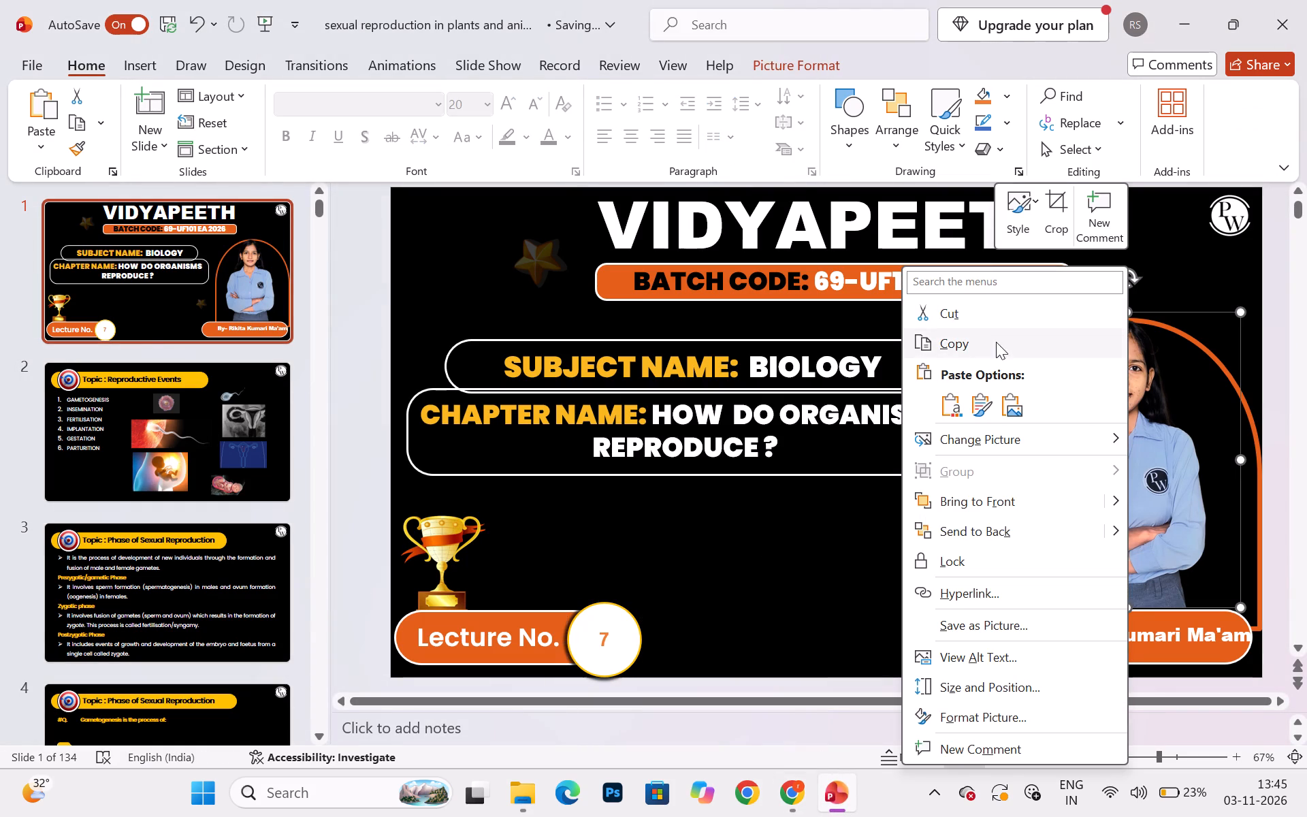
click(996, 346)
click(1290, 28)
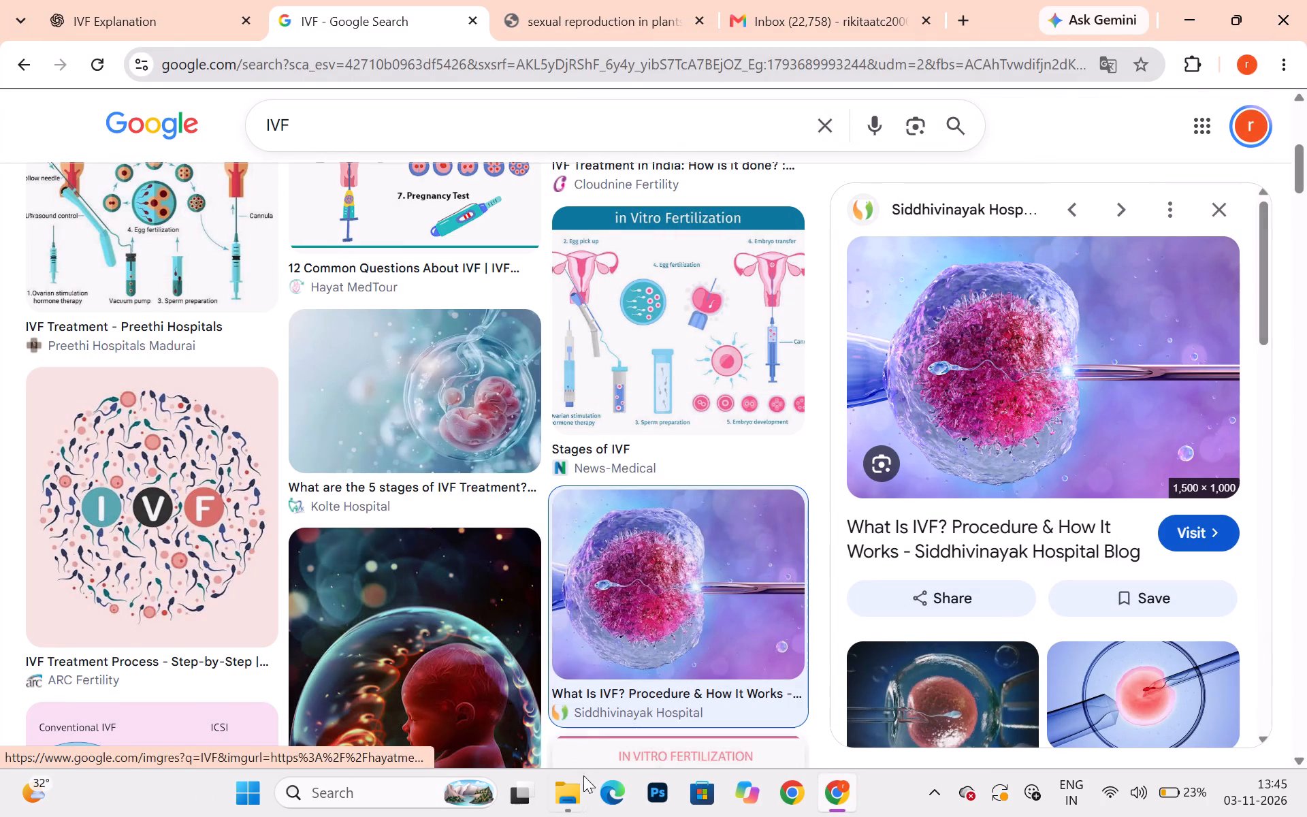
In File Explorer, go to Desktop > FOUNDATION PW > 9th and open the PowerPoint presentation Reproduction -2.
click(582, 805)
click(653, 694)
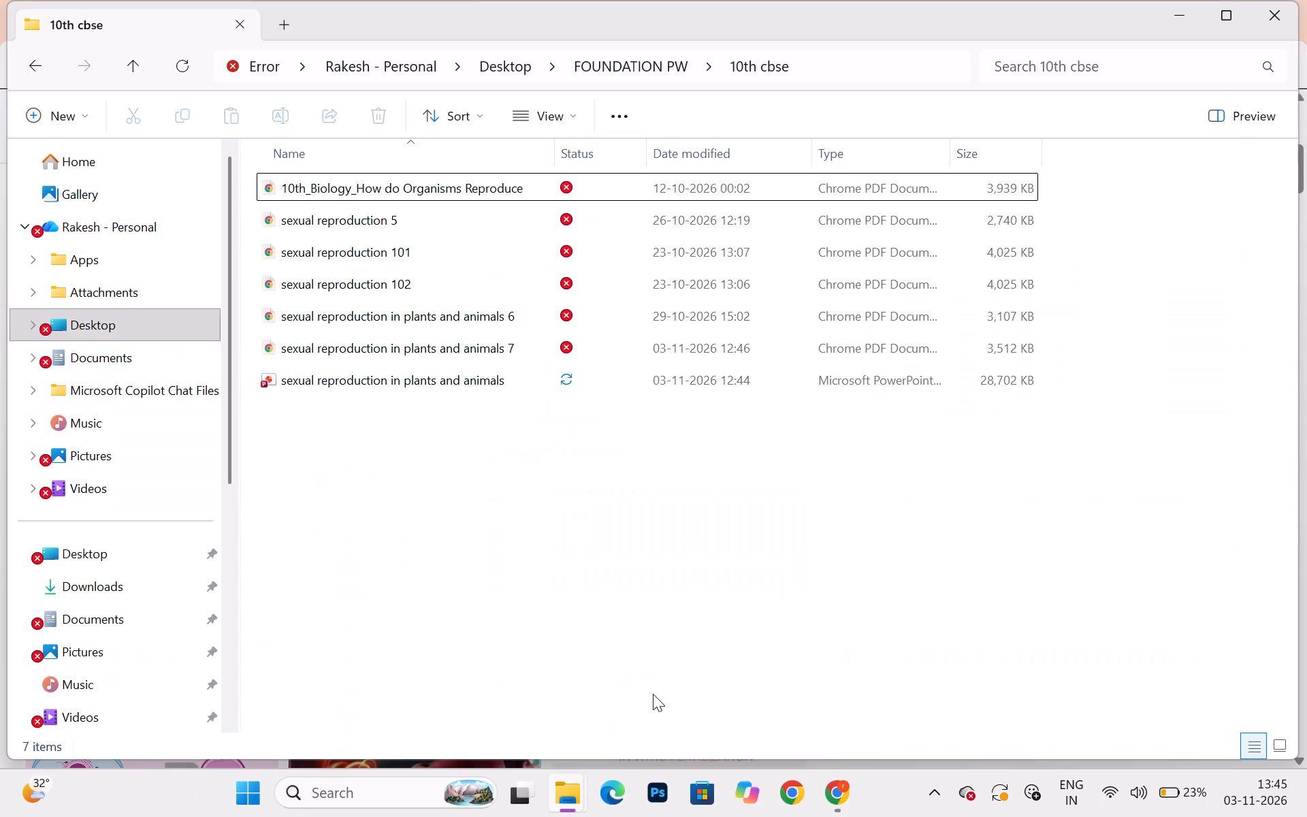
click(653, 47)
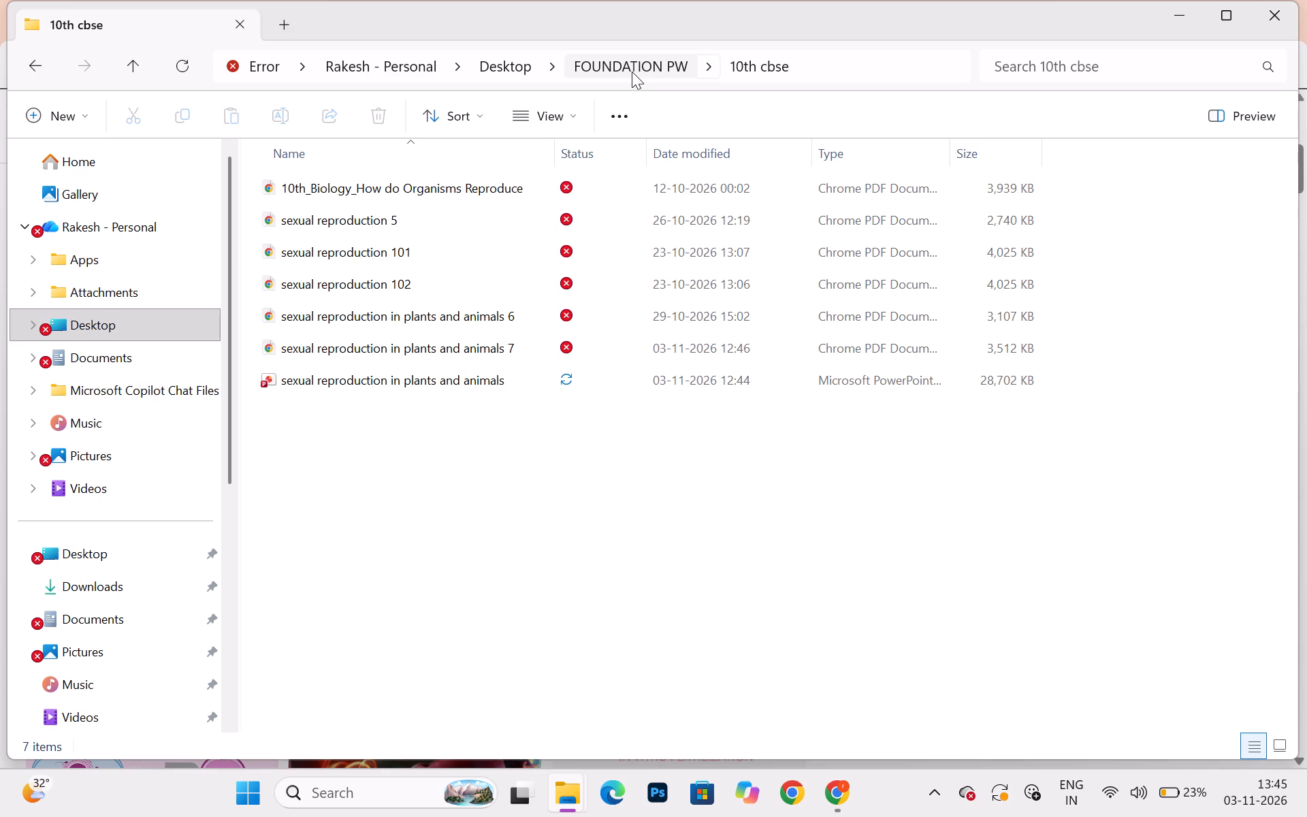
click(518, 60)
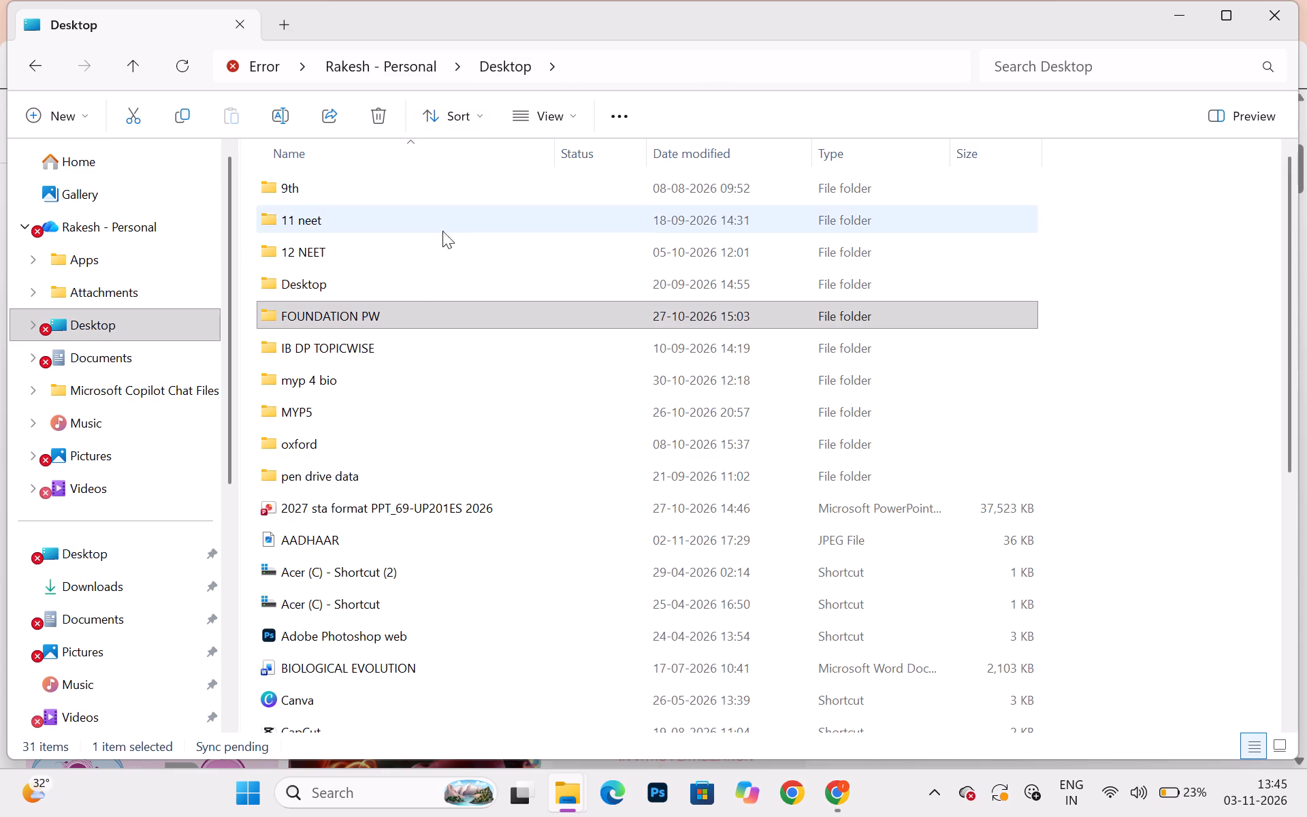
double_click(406, 317)
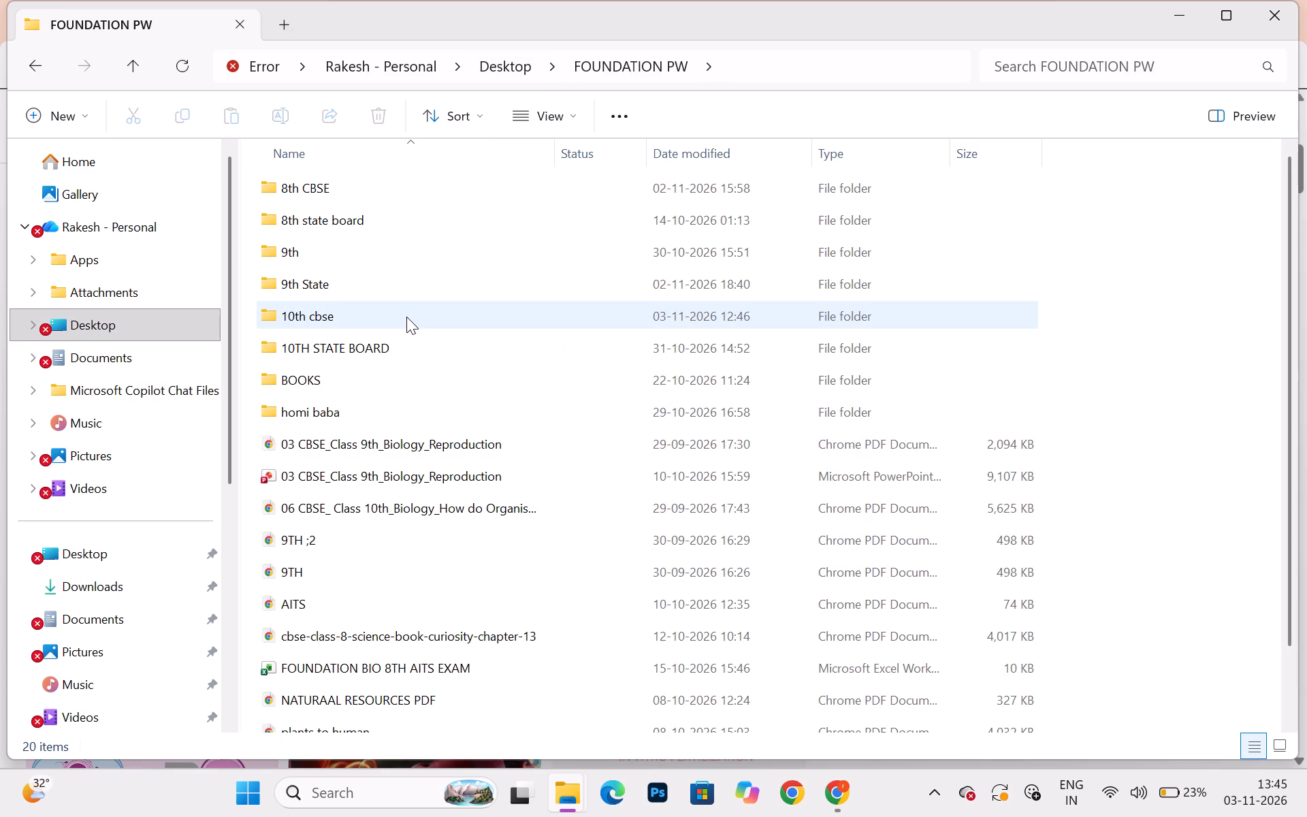
double_click(356, 253)
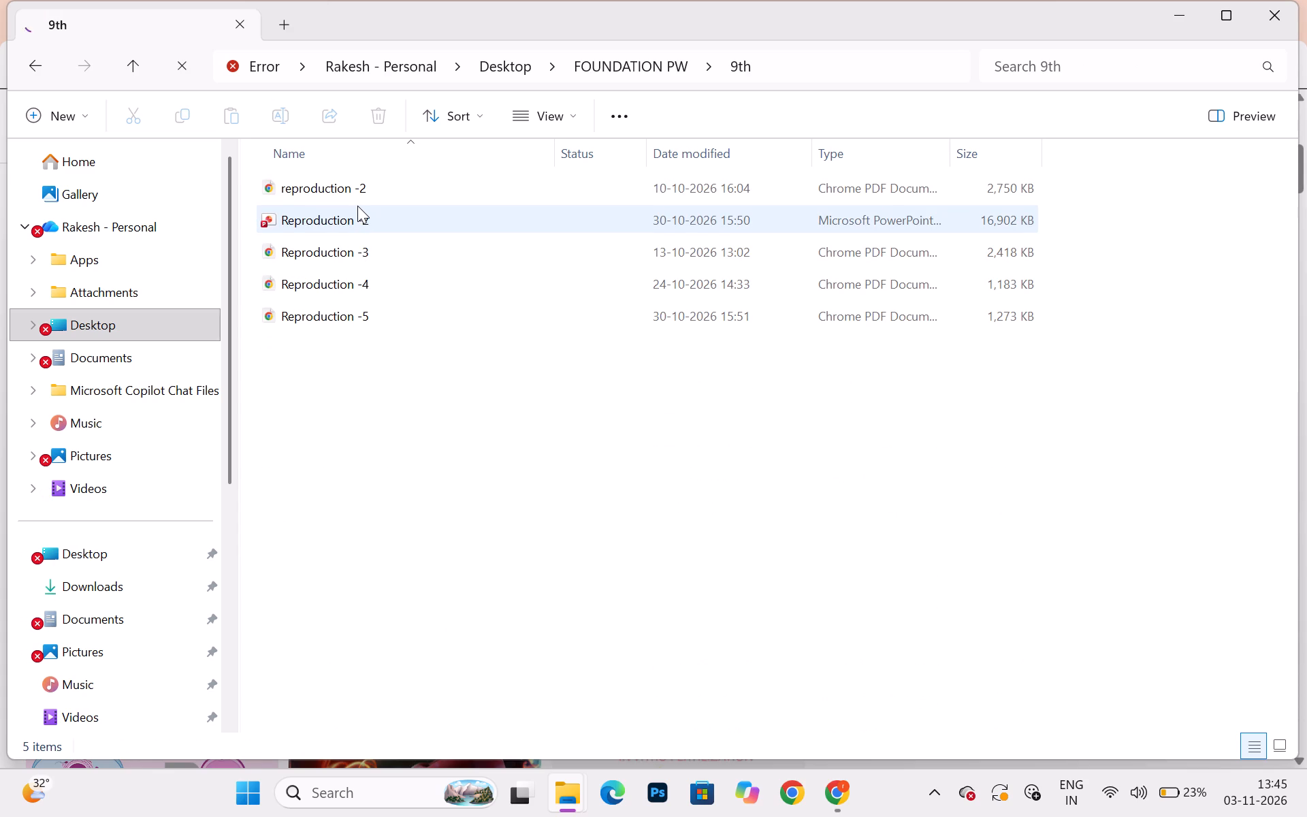
double_click(351, 212)
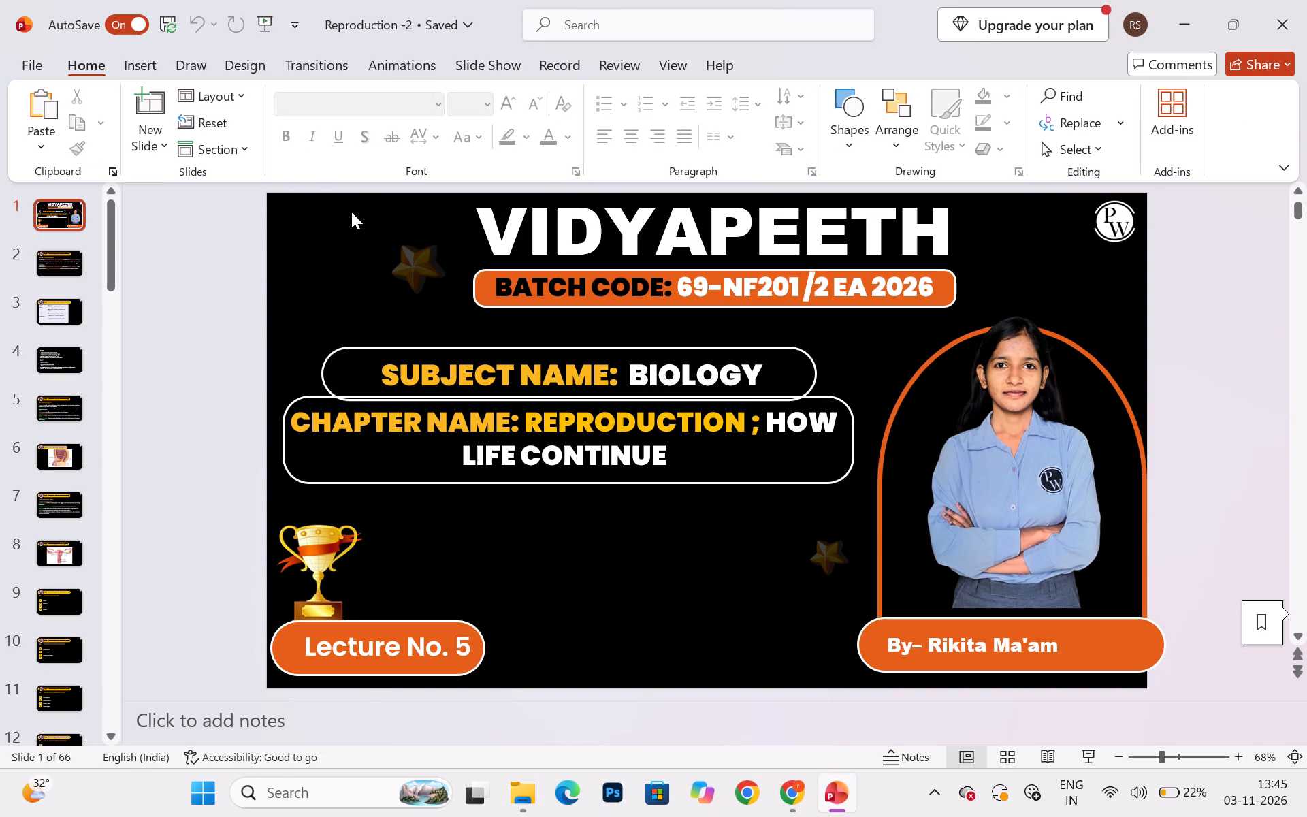
Switch to Google Chrome and bring up the open PDF "sexual reproduction in plants and animals 7".
click(351, 212)
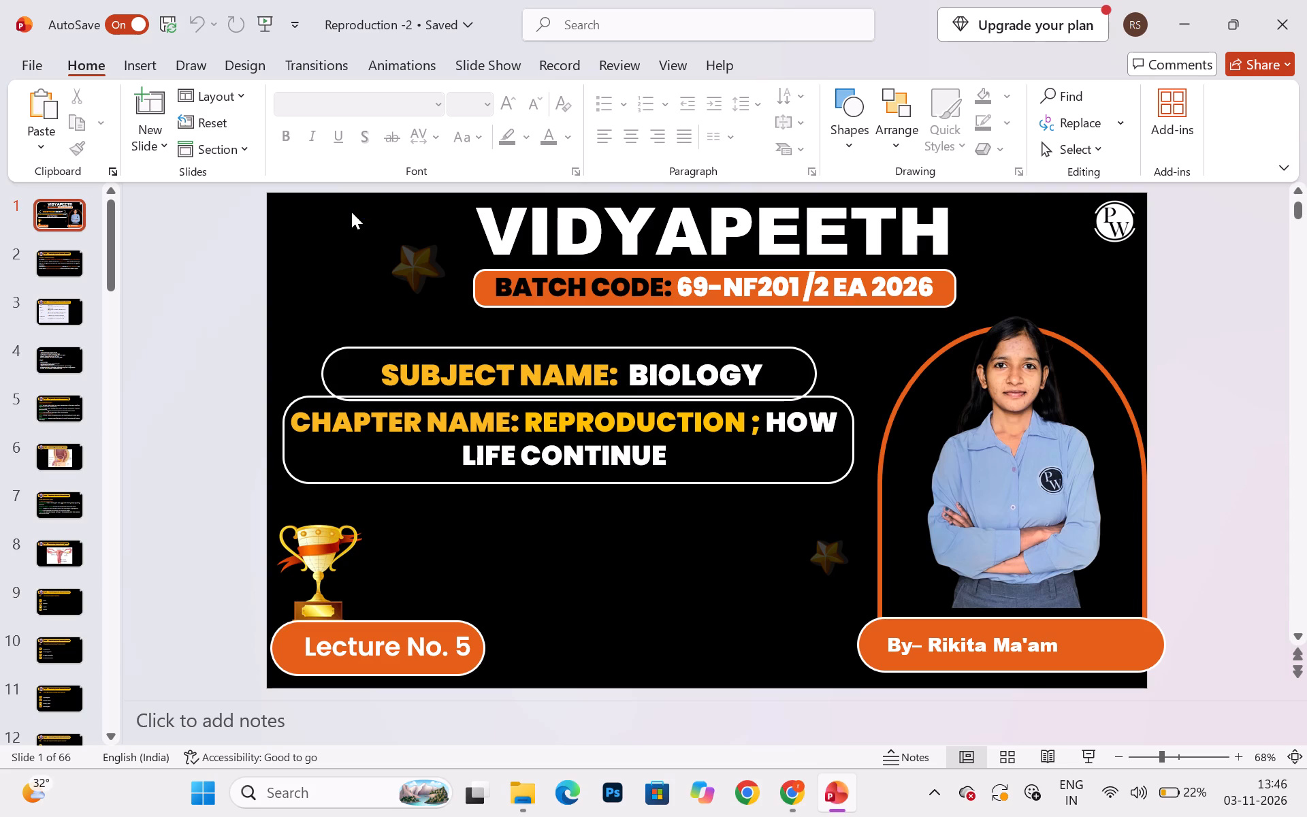
click(788, 775)
click(643, 20)
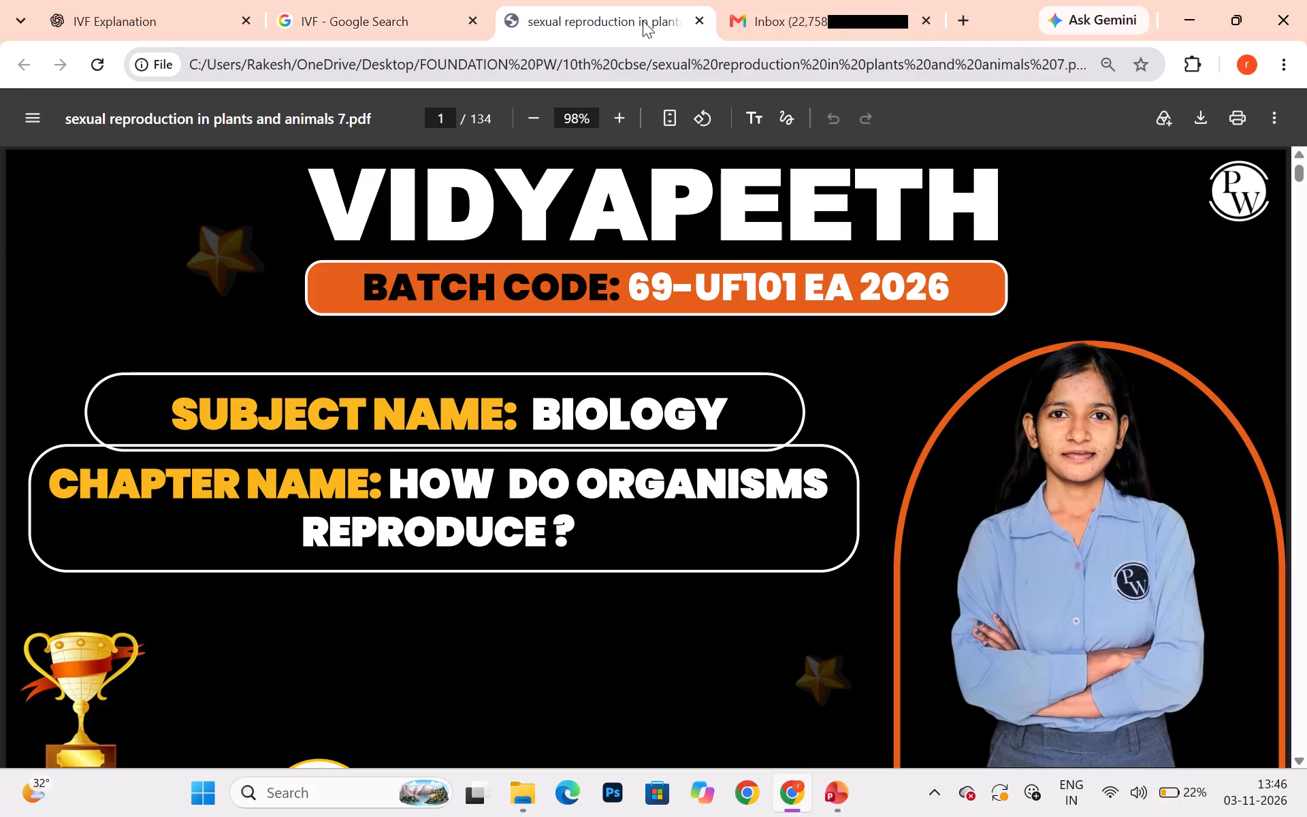
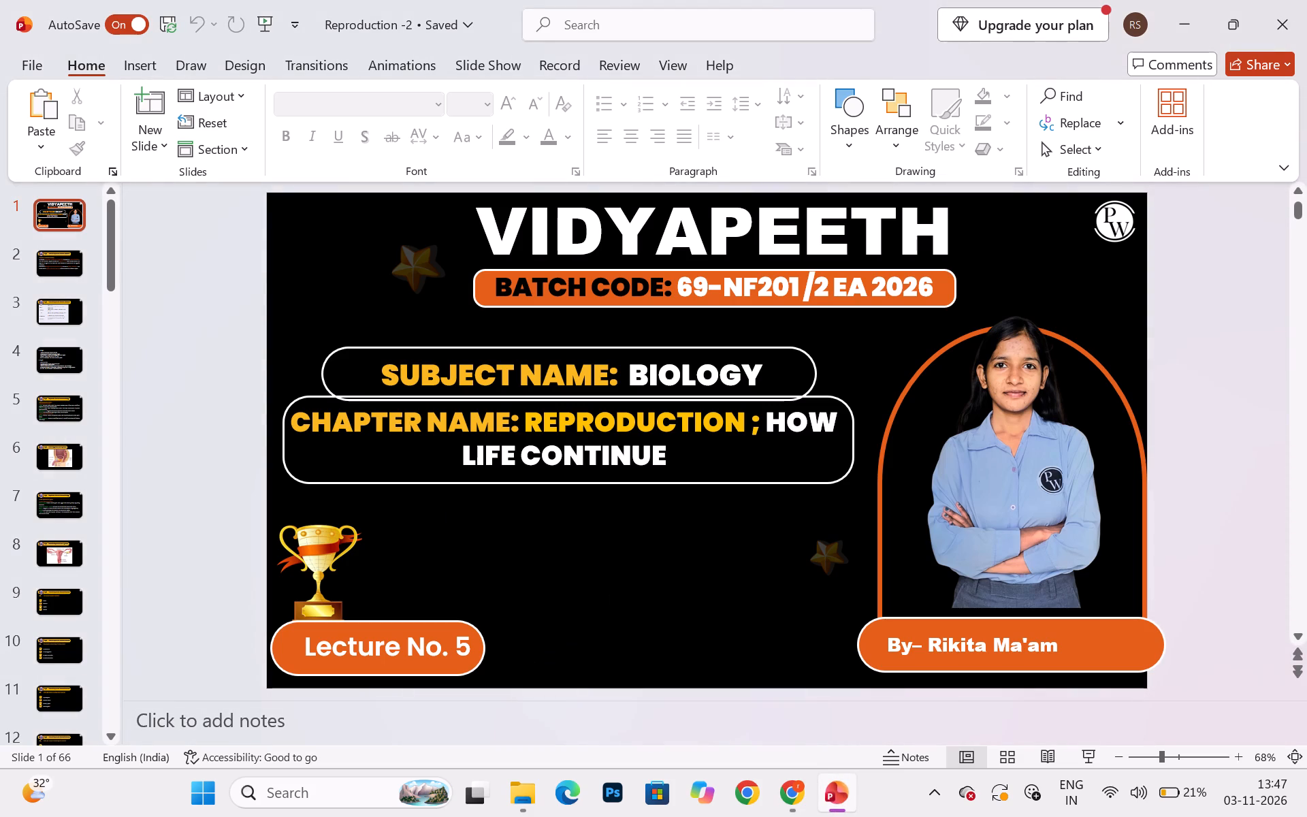
Change the lecture number on the title slide to 6.
click(465, 658)
key(BackSpace)
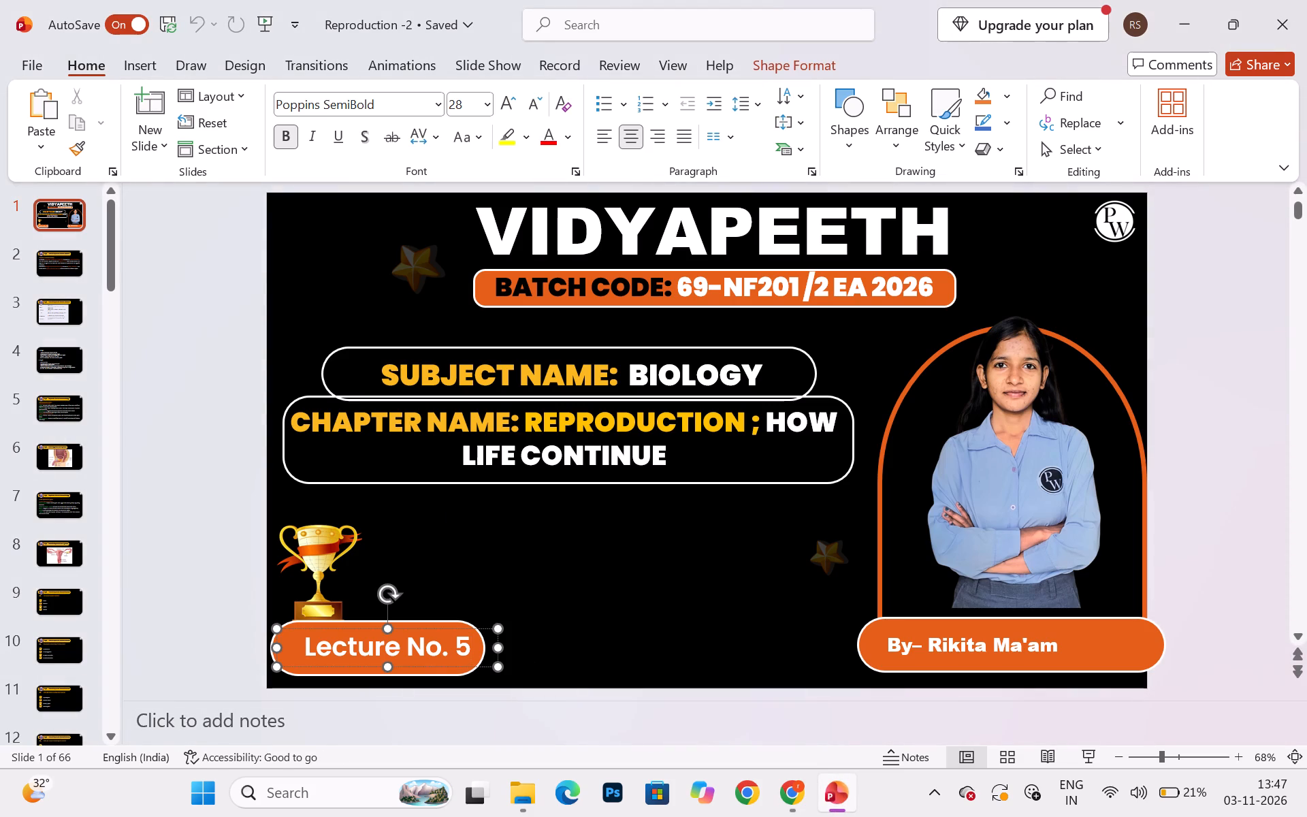
key(6)
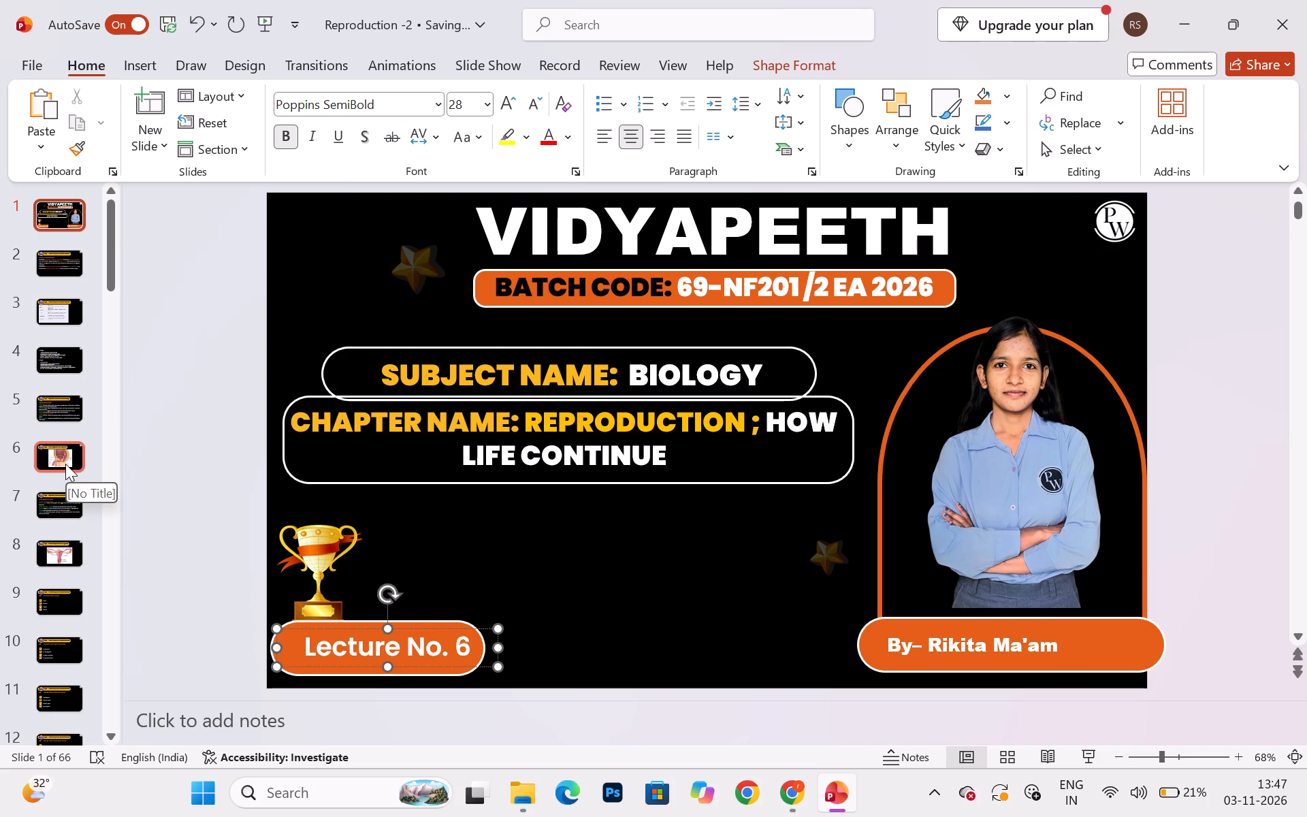
Look through the presentation's slides and open the Menstrual Cycle slide with the day-by-day cycle chart.
scroll(65, 464, down, 6)
scroll(65, 464, down, 20)
scroll(65, 464, down, 14)
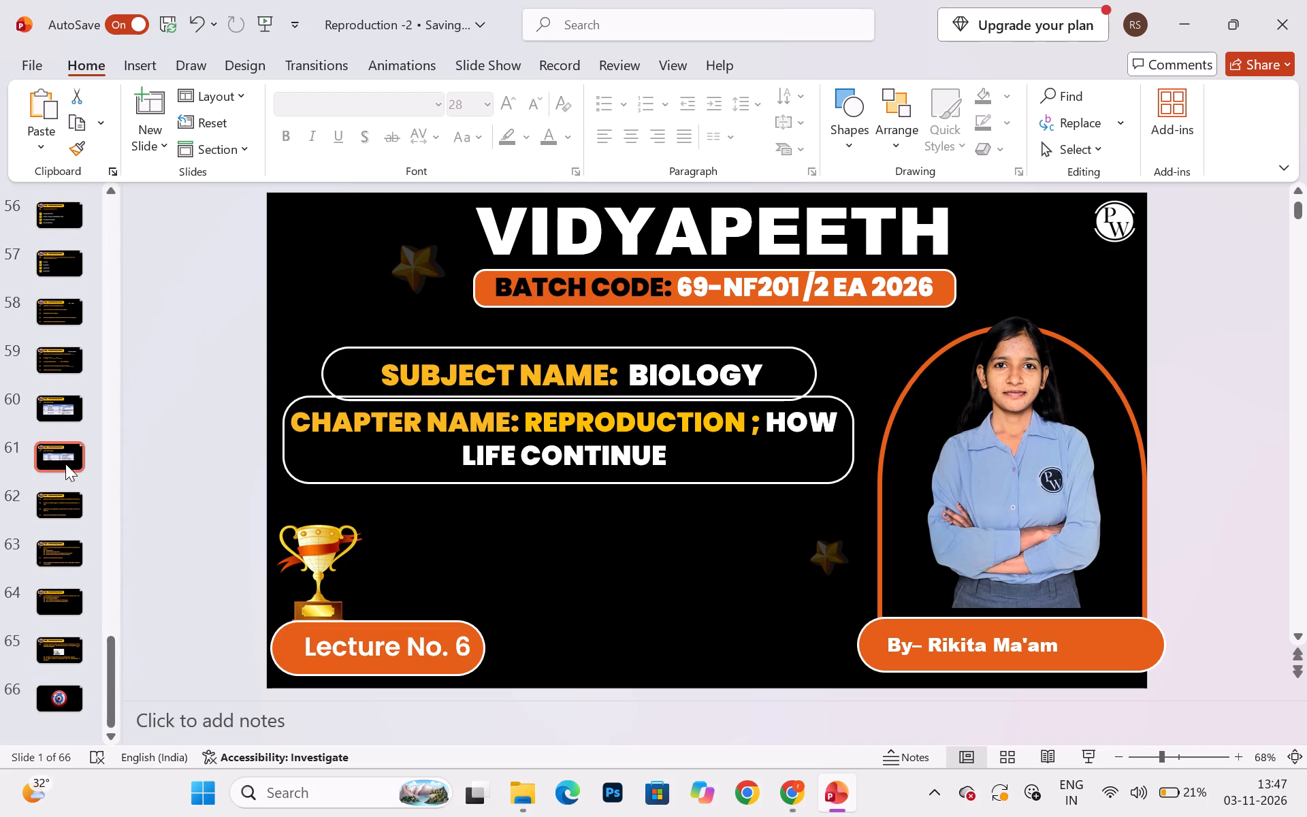
scroll(65, 464, up, 4)
scroll(52, 268, up, 5)
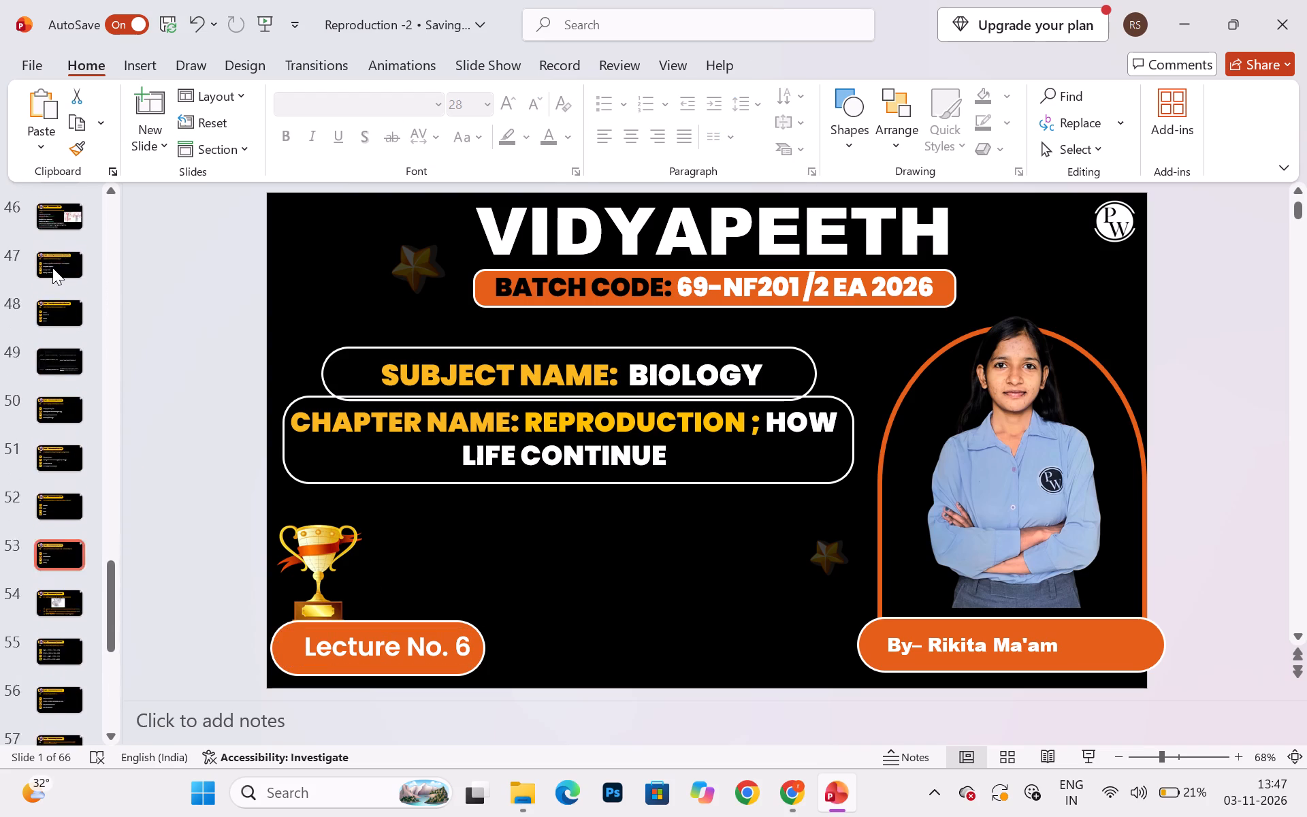
scroll(52, 268, up, 1)
scroll(59, 421, up, 9)
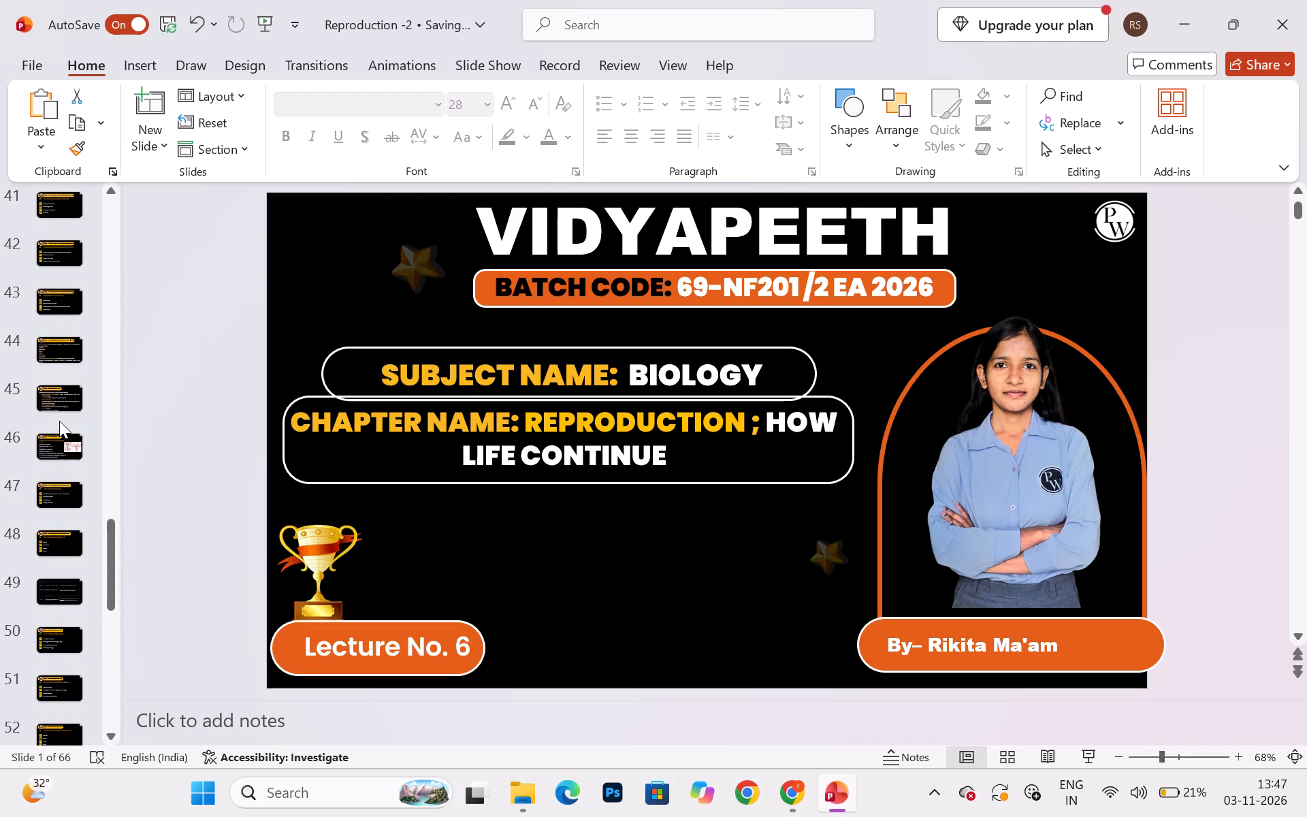
scroll(59, 421, up, 4)
scroll(39, 185, up, 4)
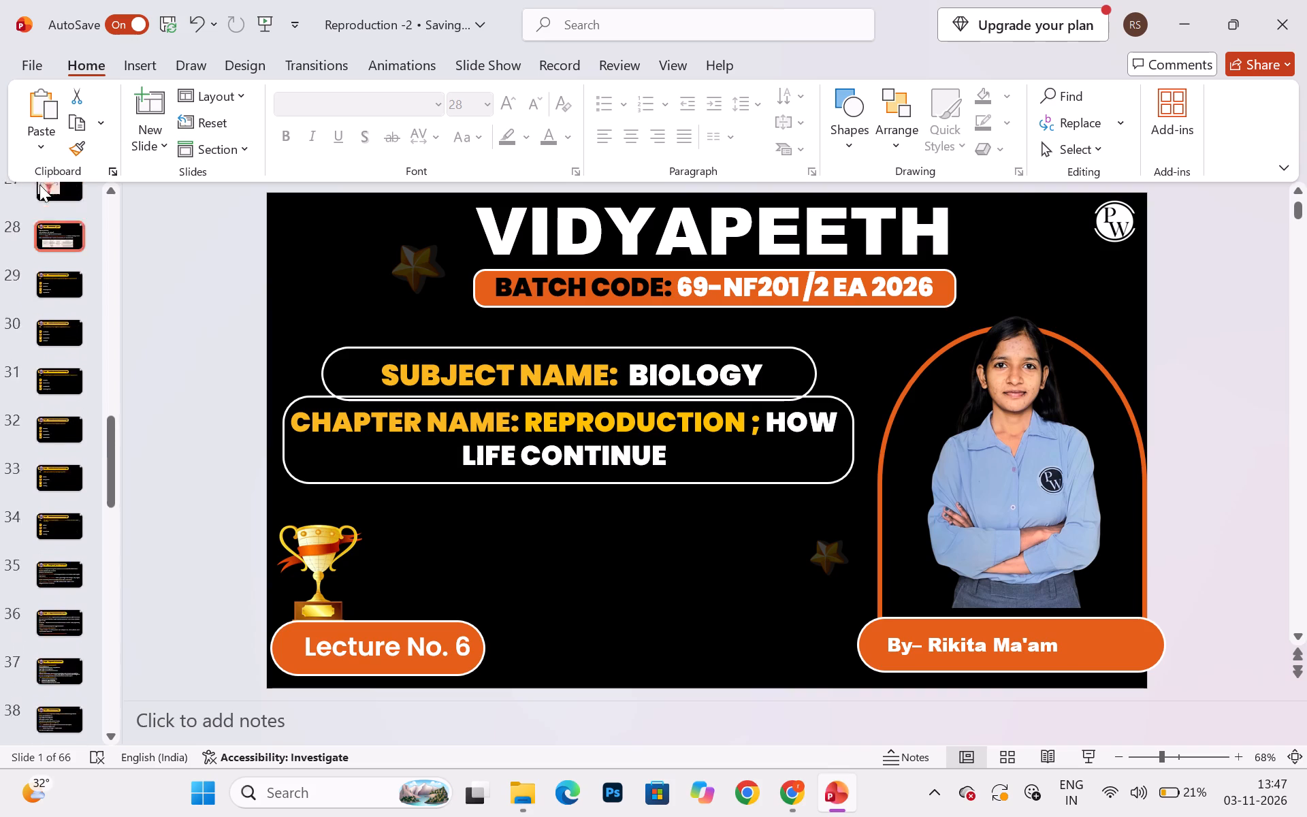
scroll(39, 185, up, 2)
click(52, 387)
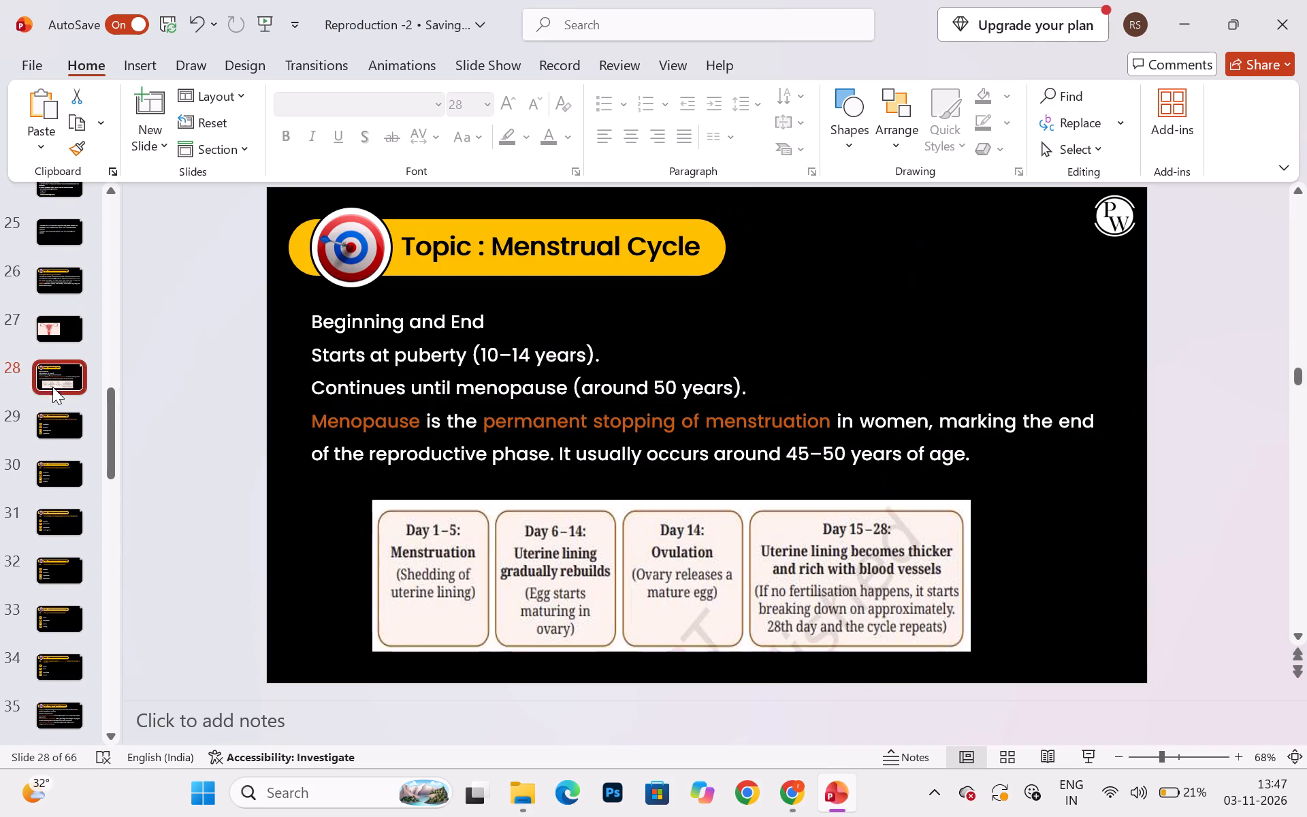
Examine the Fertilization in Human Beings question slides and the Pregnancy and Childbirth slide.
click(51, 429)
click(61, 491)
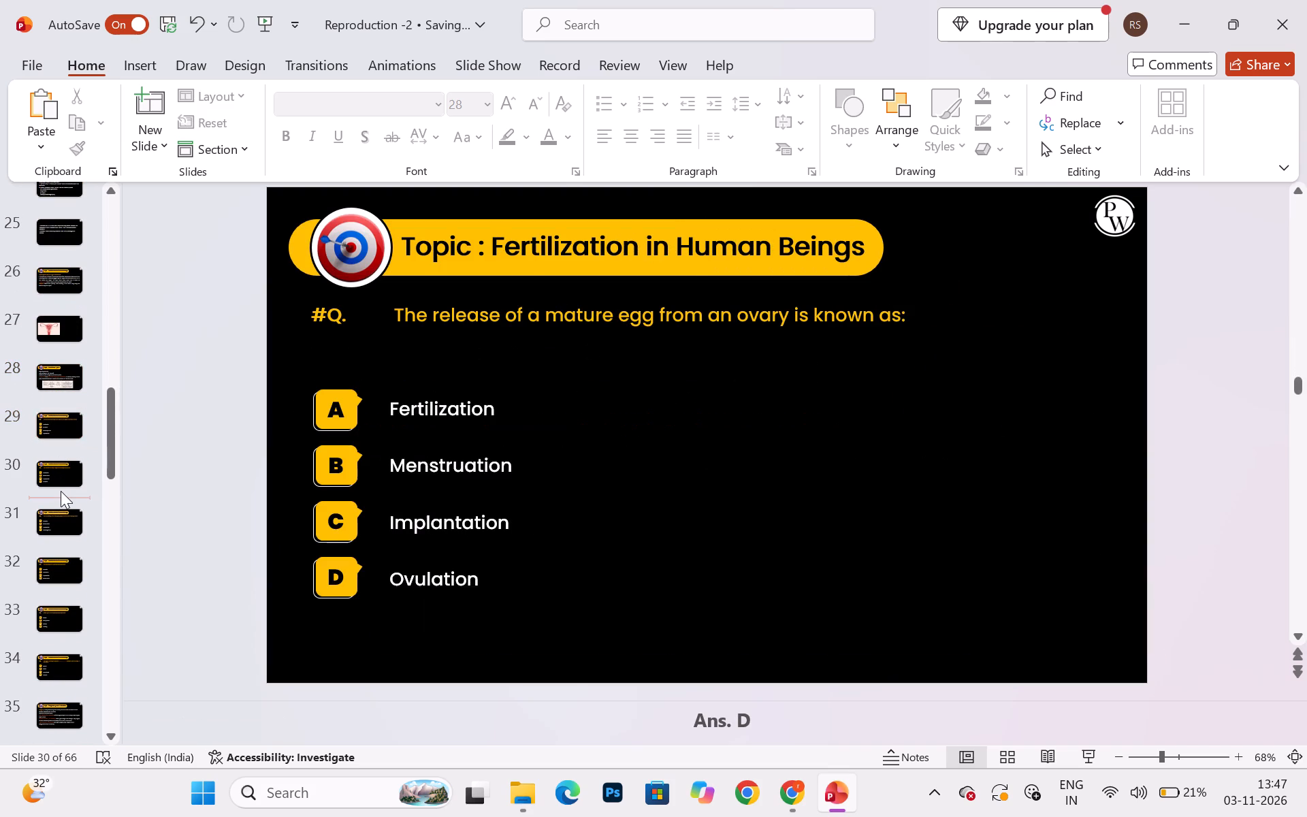
click(70, 479)
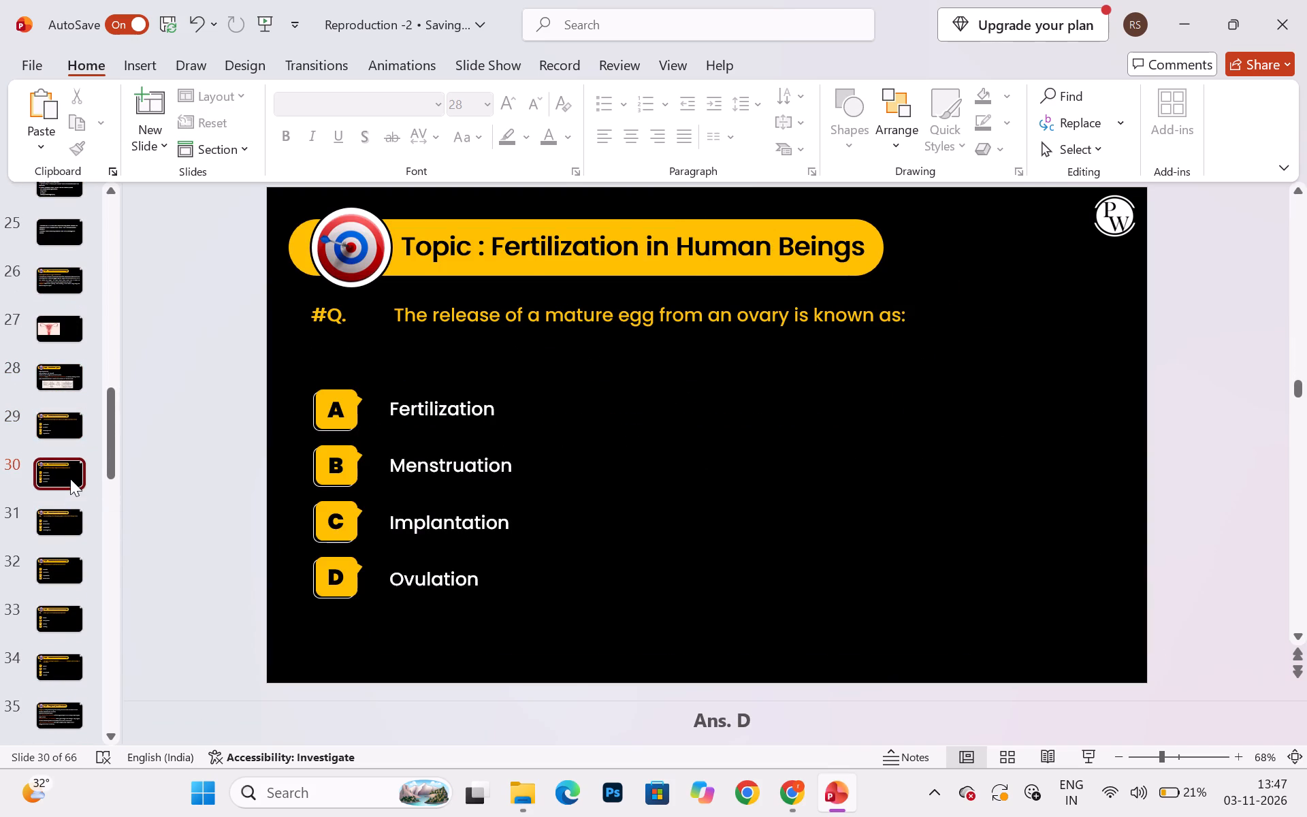
click(69, 517)
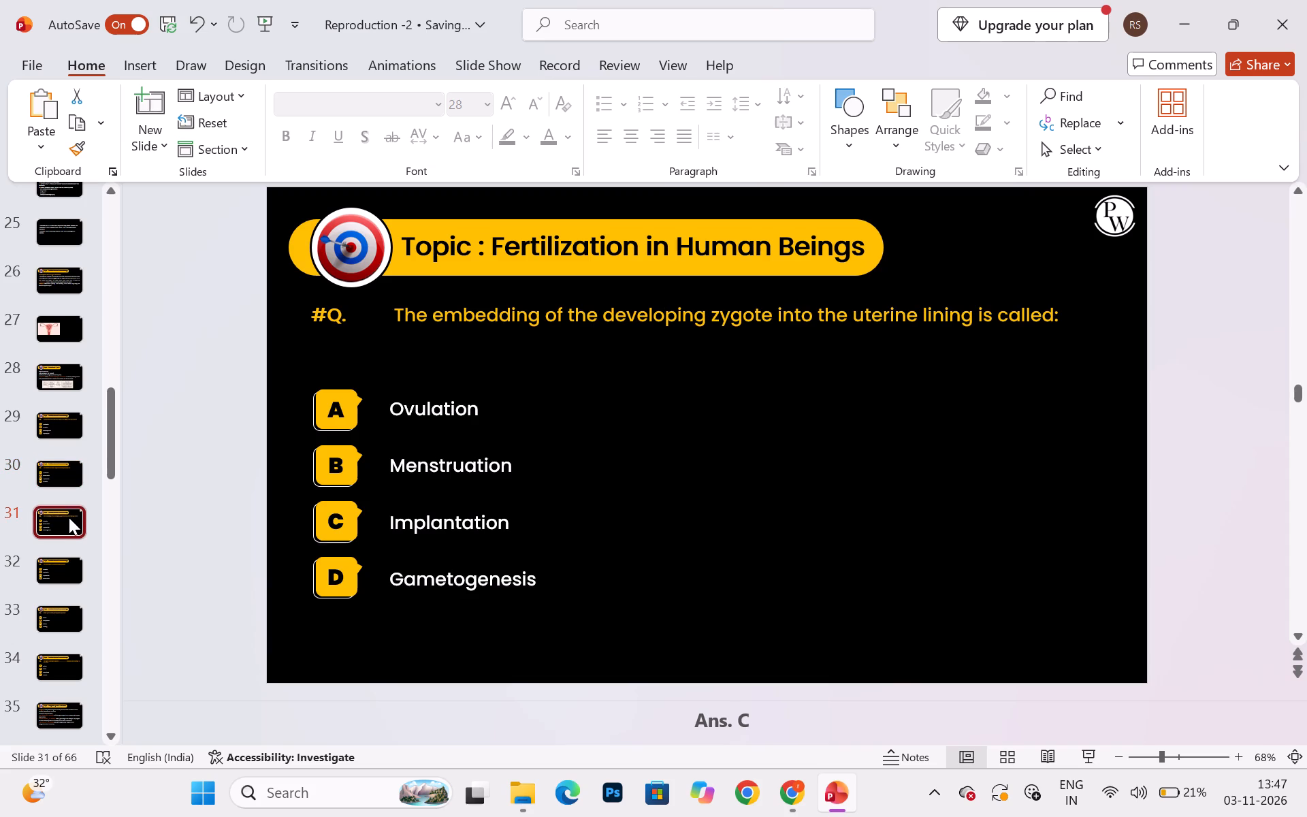
click(59, 562)
scroll(59, 562, down, 1)
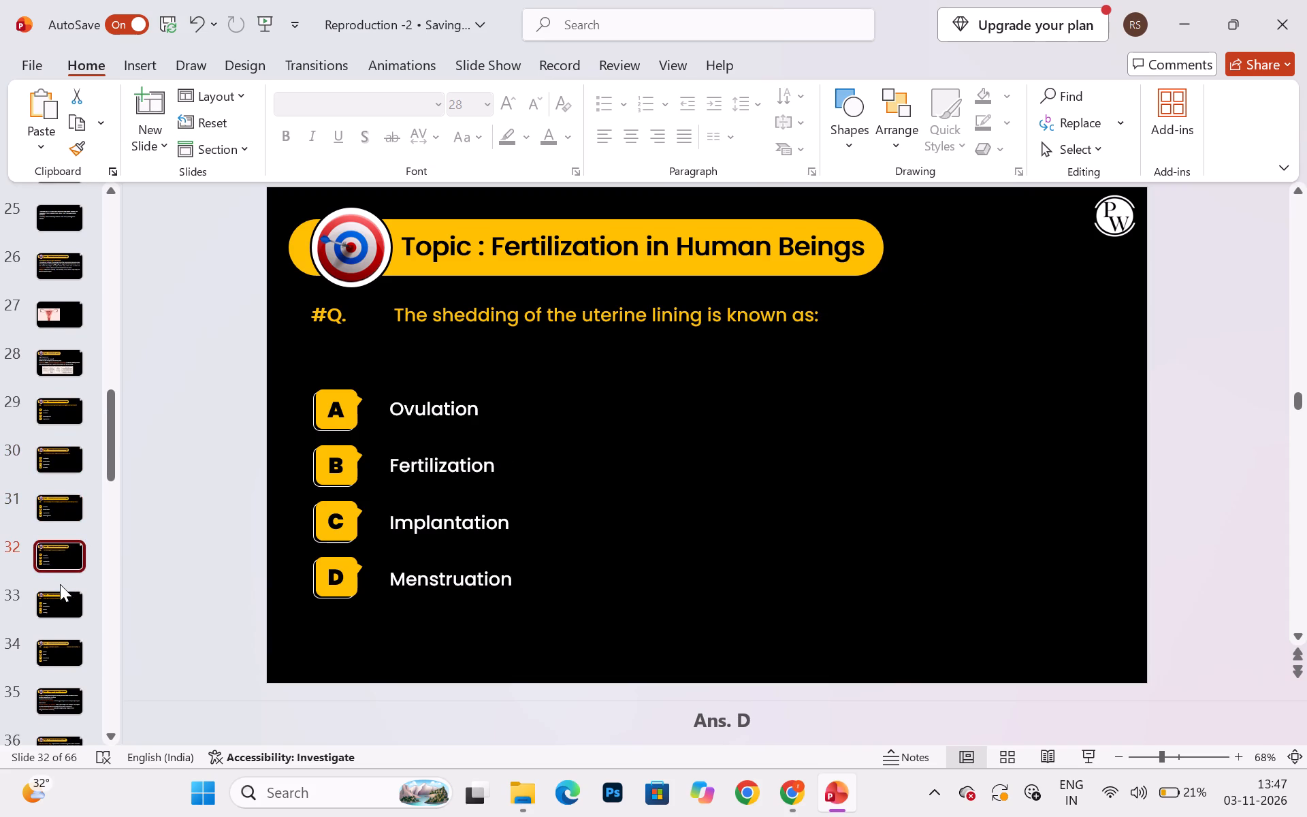
click(59, 613)
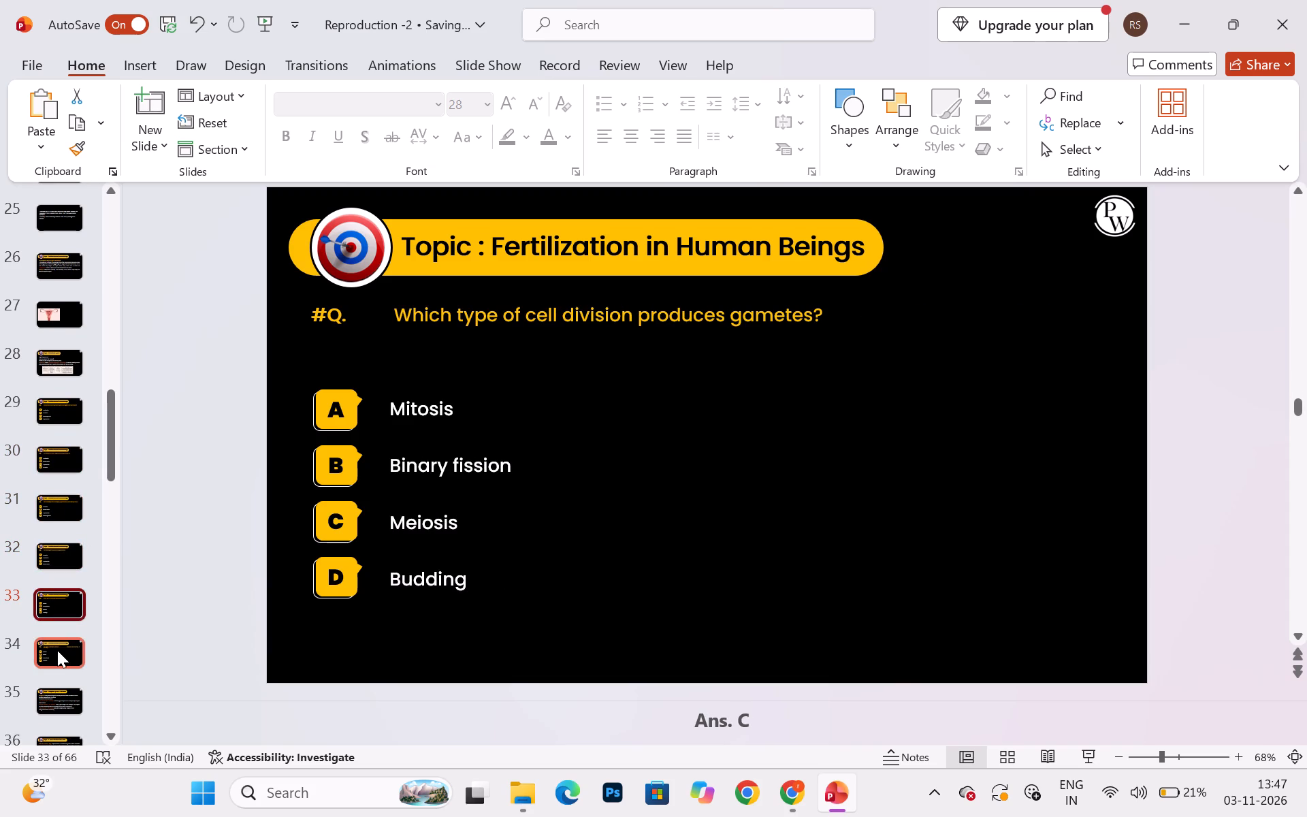
click(57, 650)
scroll(57, 650, down, 2)
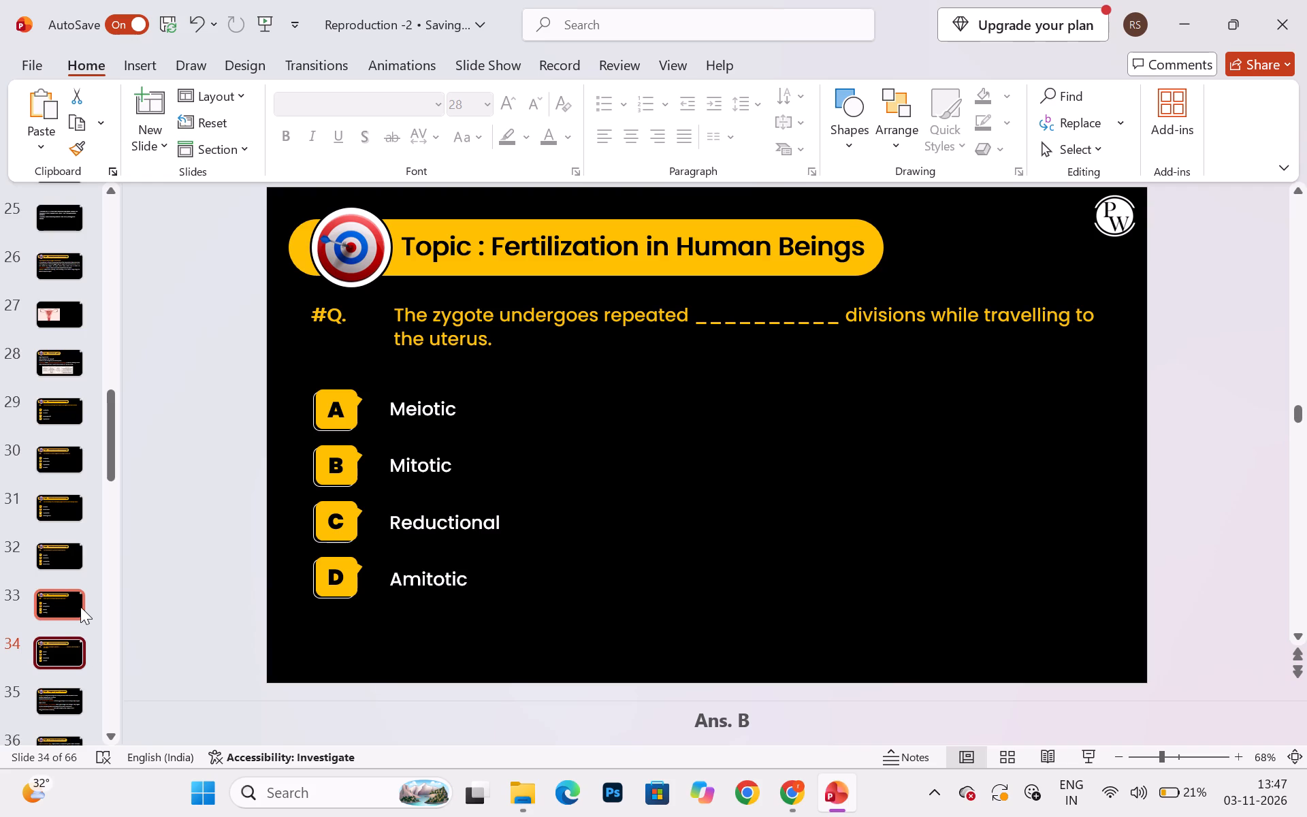
scroll(80, 607, down, 3)
click(56, 599)
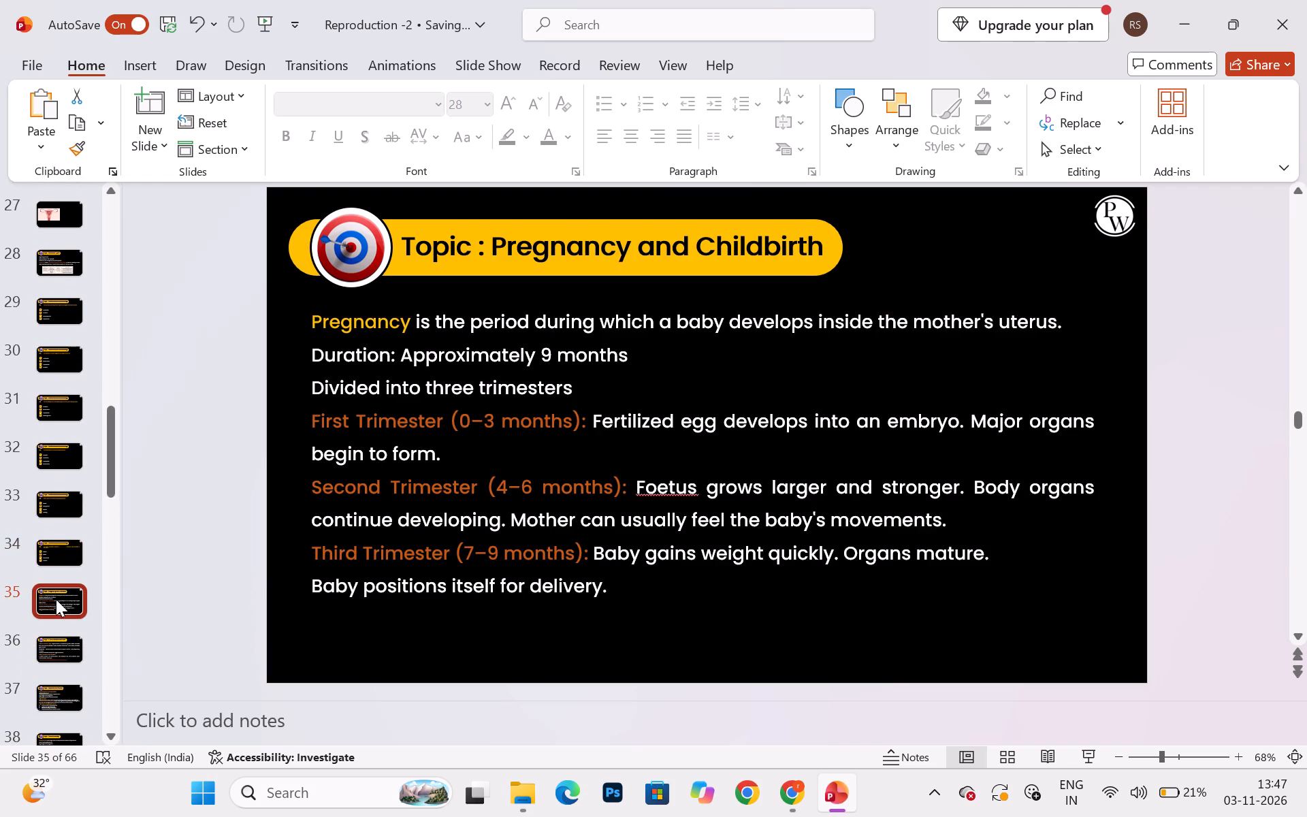
scroll(56, 599, down, 1)
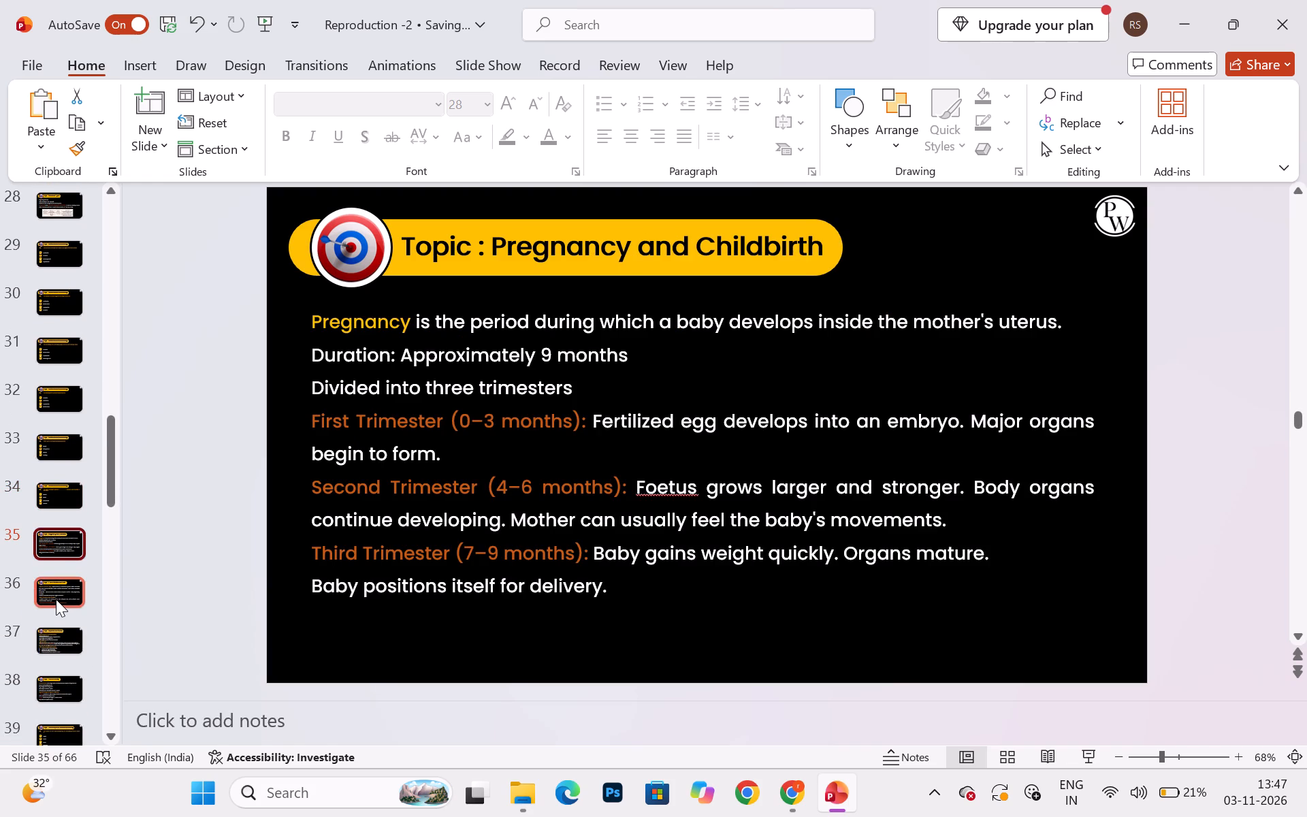
click(52, 639)
scroll(52, 639, down, 1)
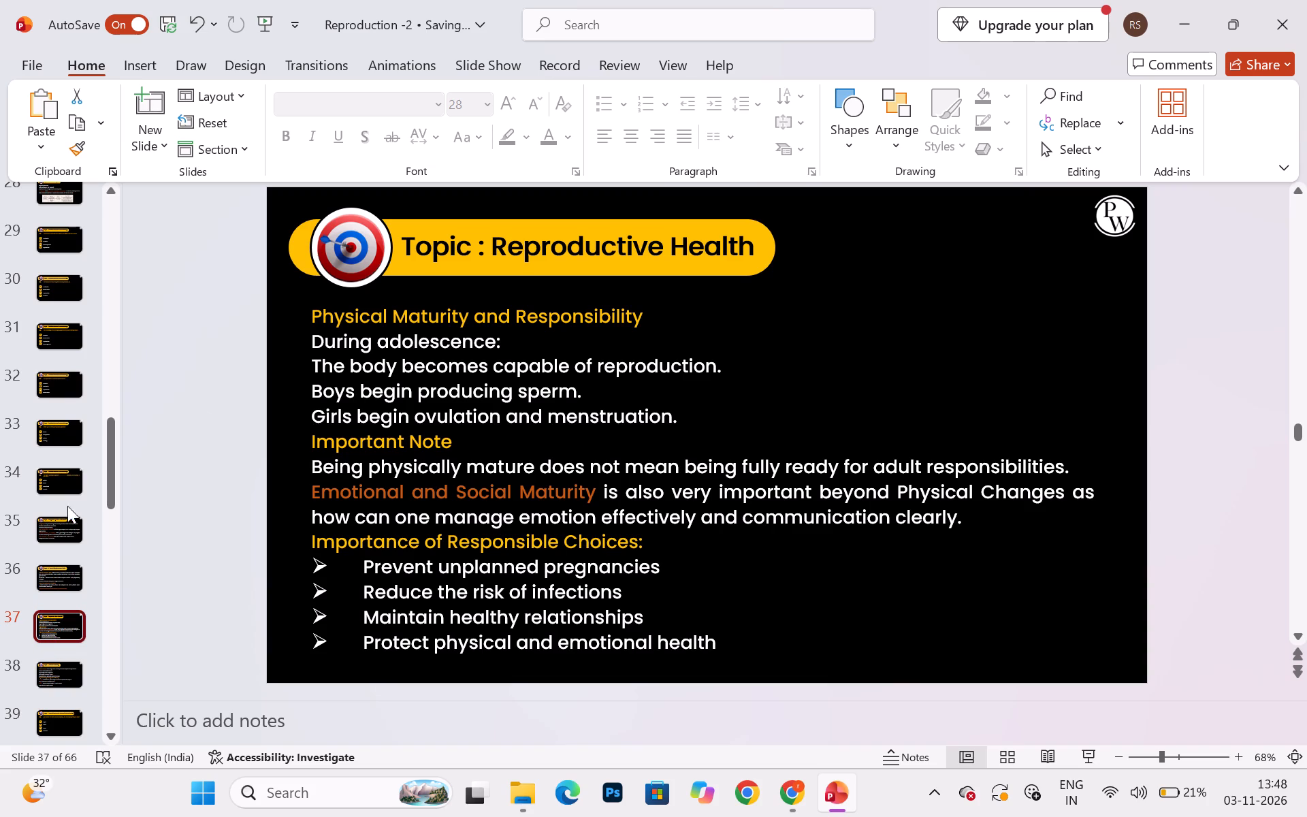
click(320, 326)
key(ctrl+a)
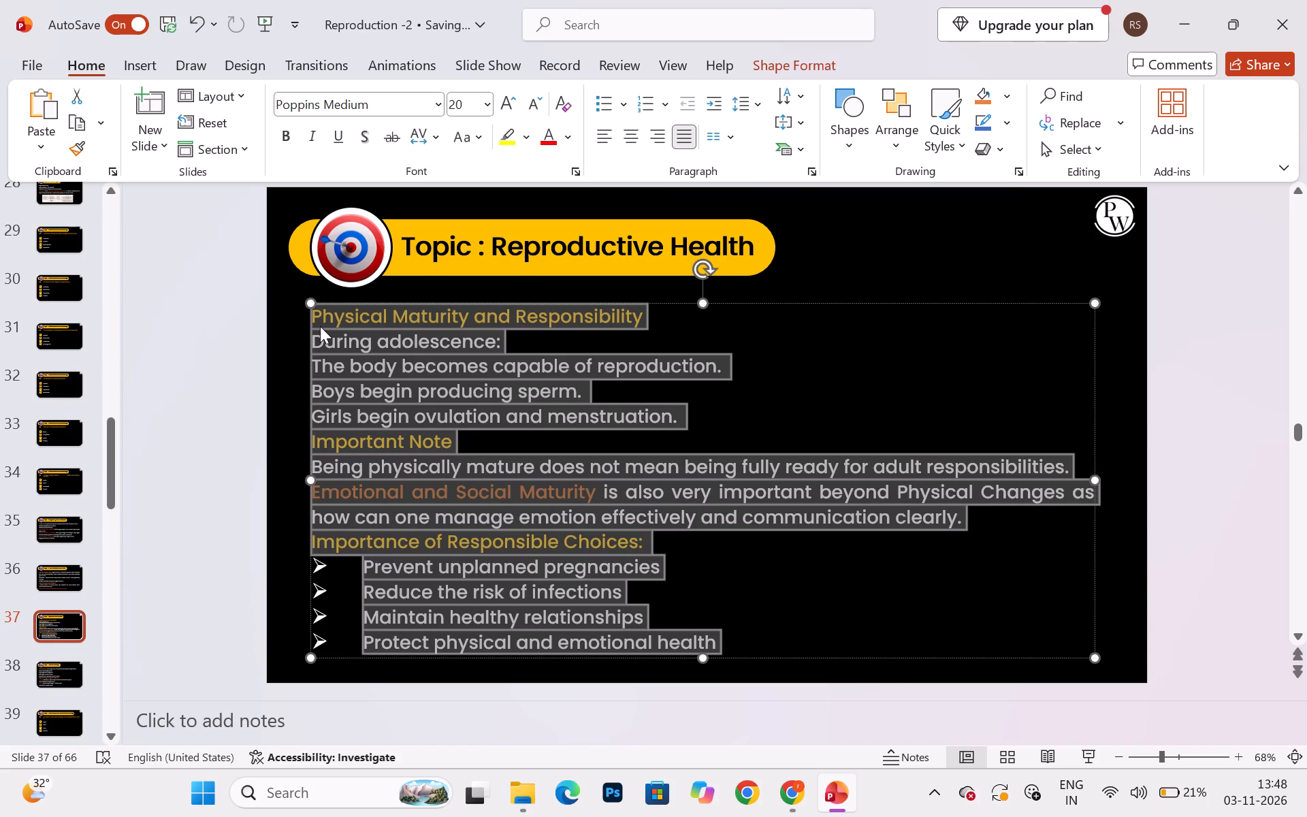
key(ctrl+c)
scroll(39, 590, down, 1)
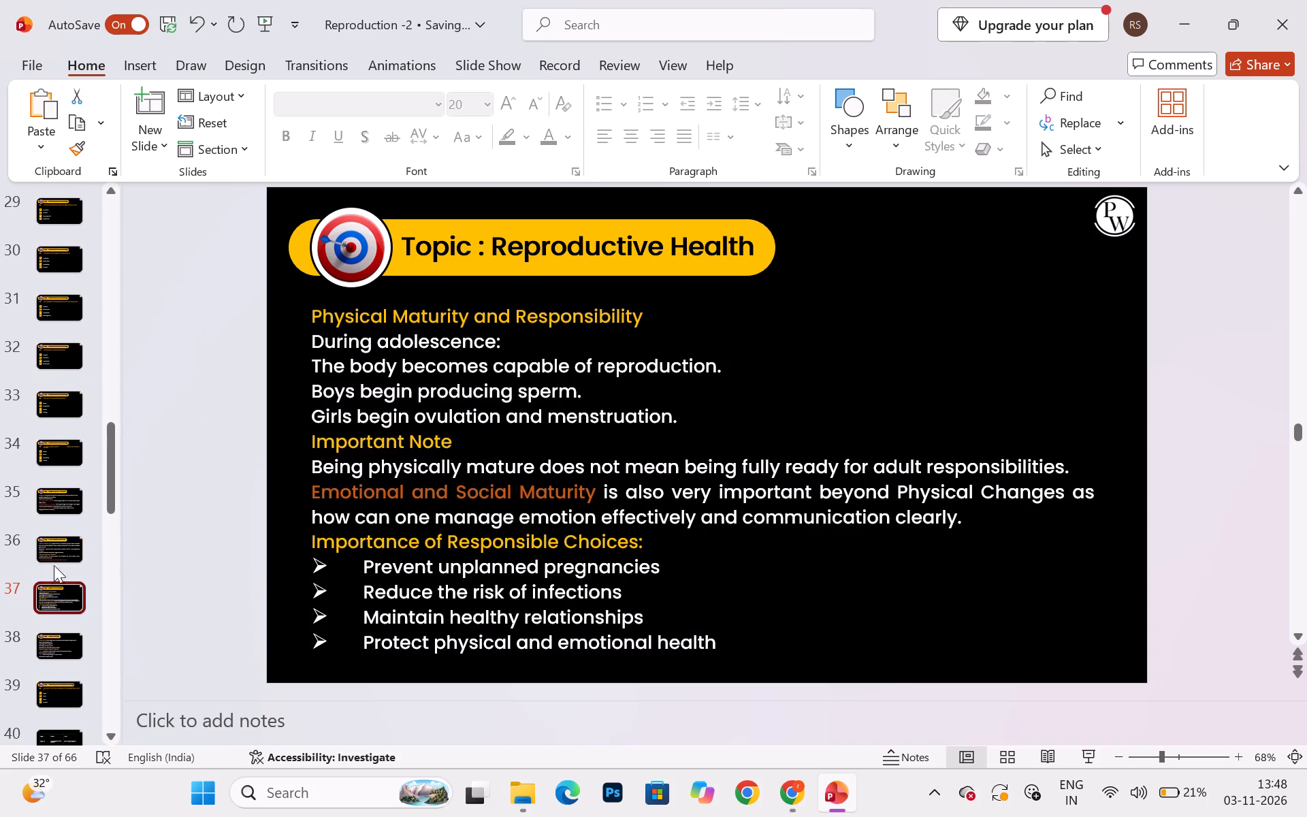
click(67, 536)
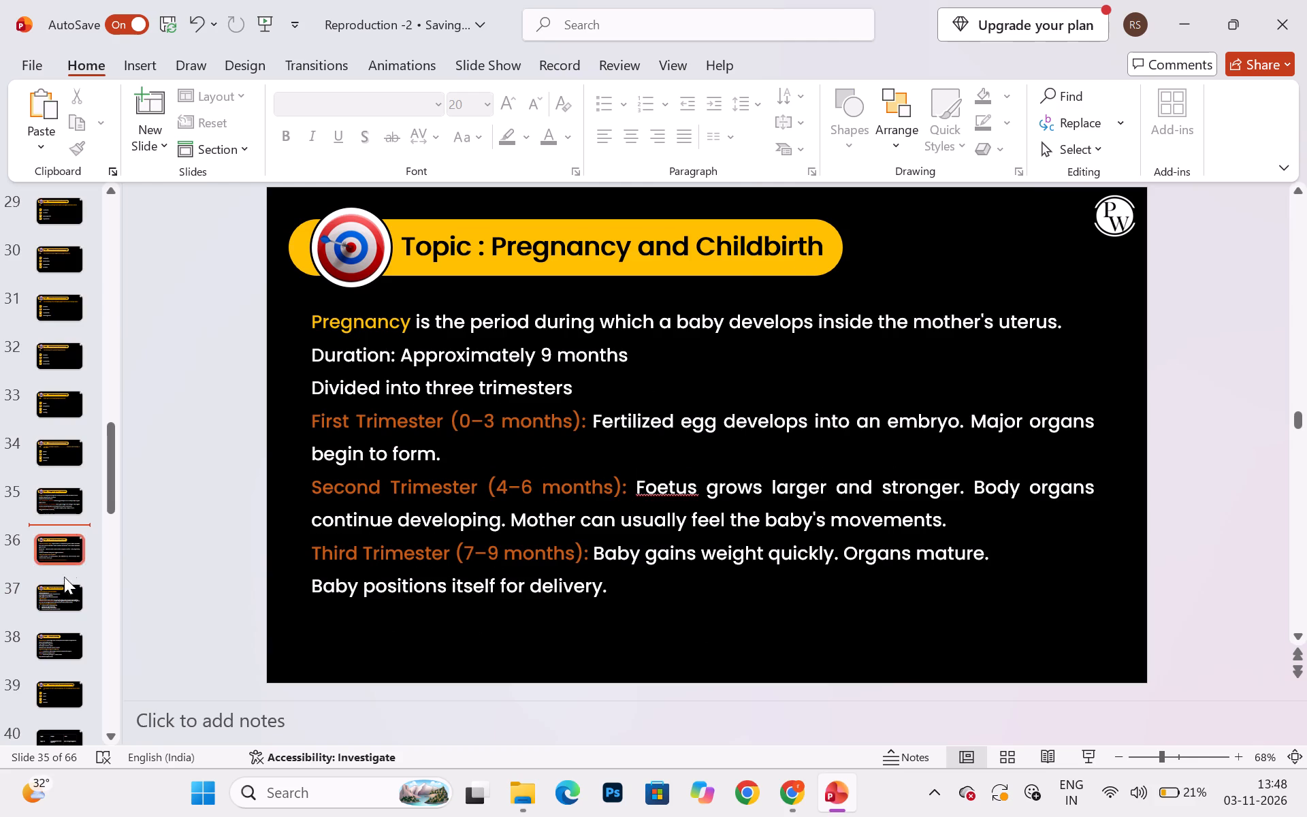
click(63, 586)
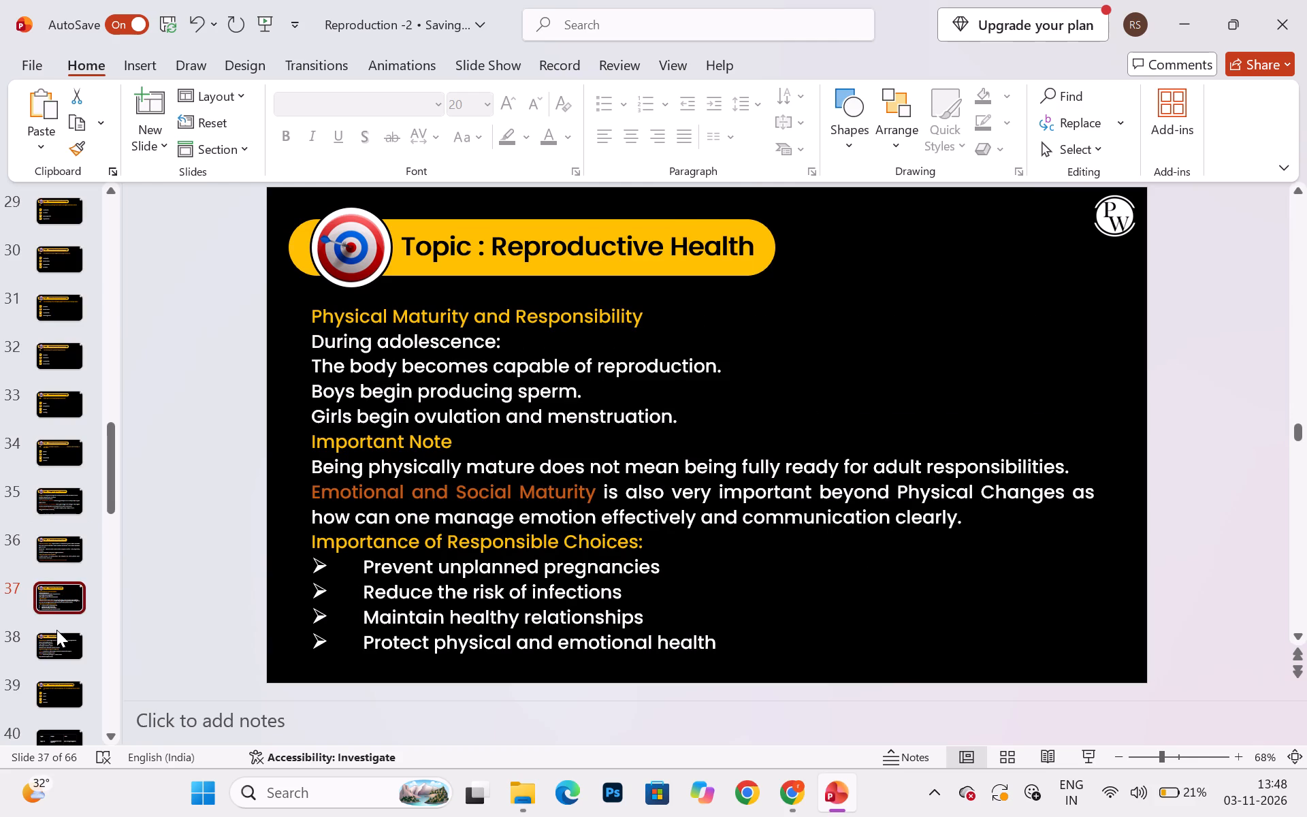
click(57, 630)
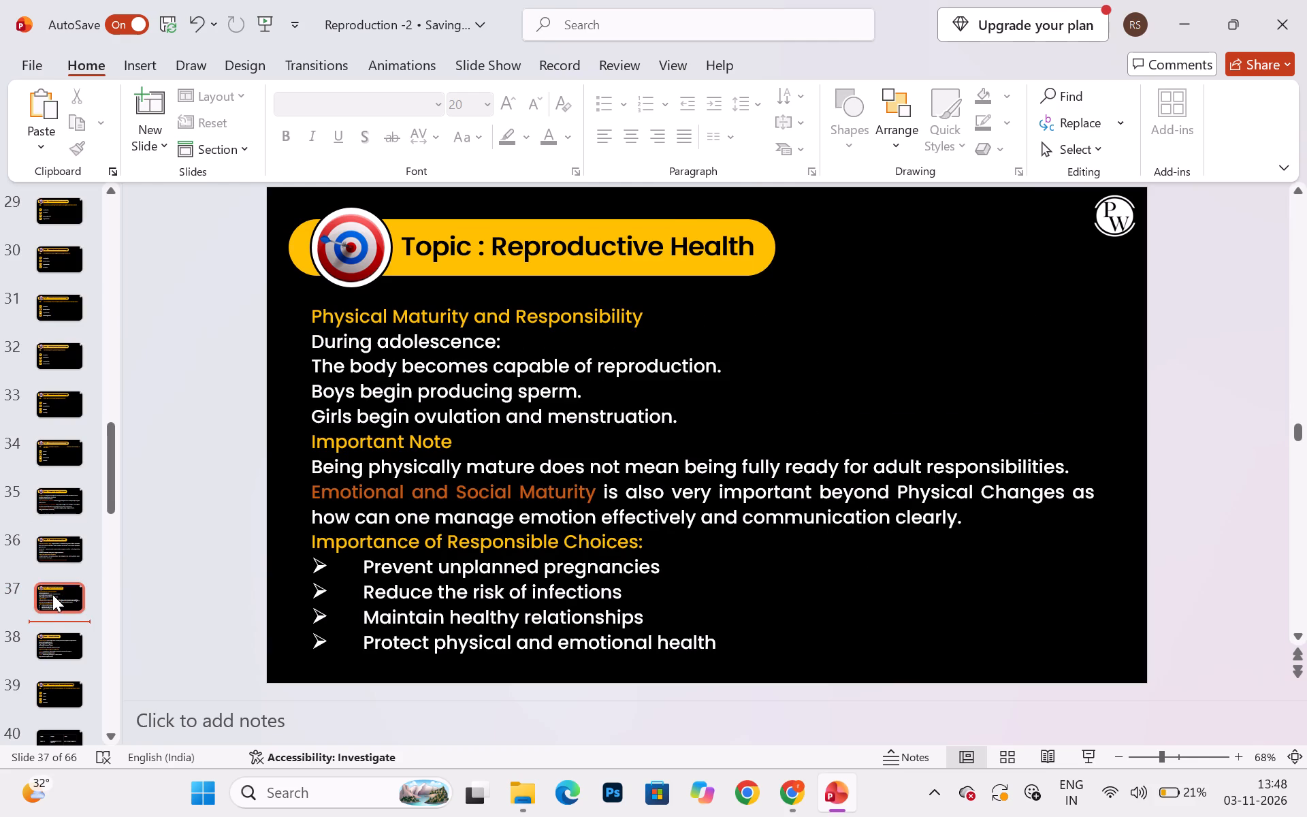
click(52, 591)
click(46, 639)
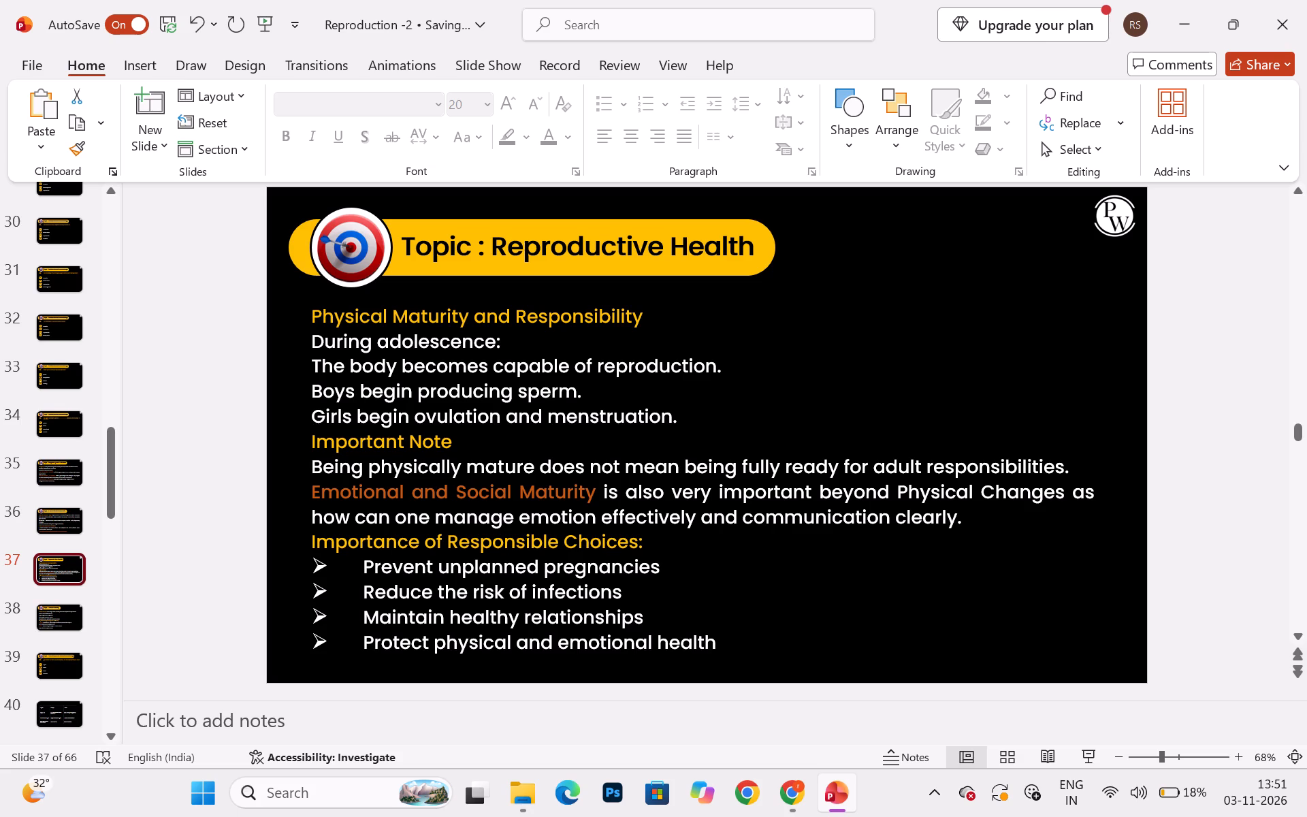
click(349, 357)
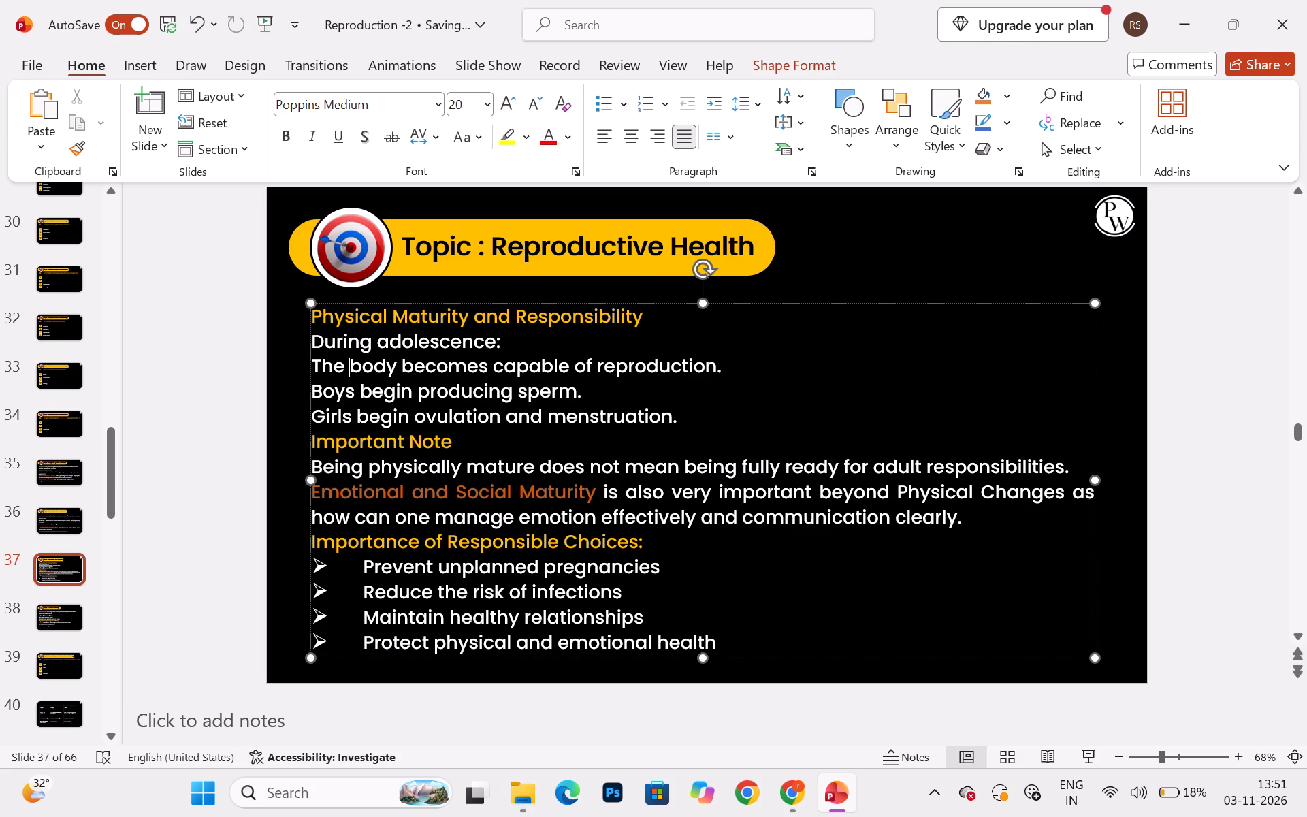
key(ctrl+a)
key(ctrl+BackSpace)
key(BackSpace)
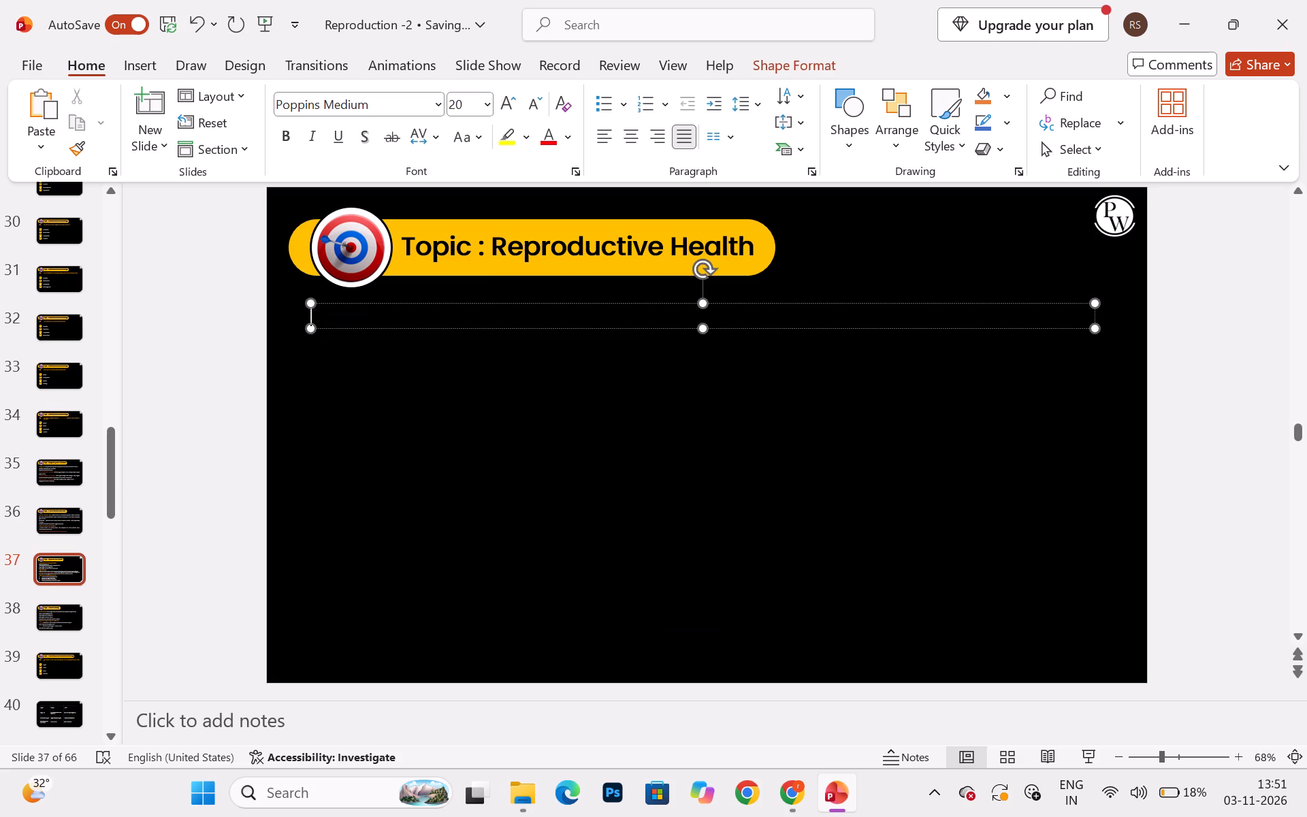
key(ctrl+v)
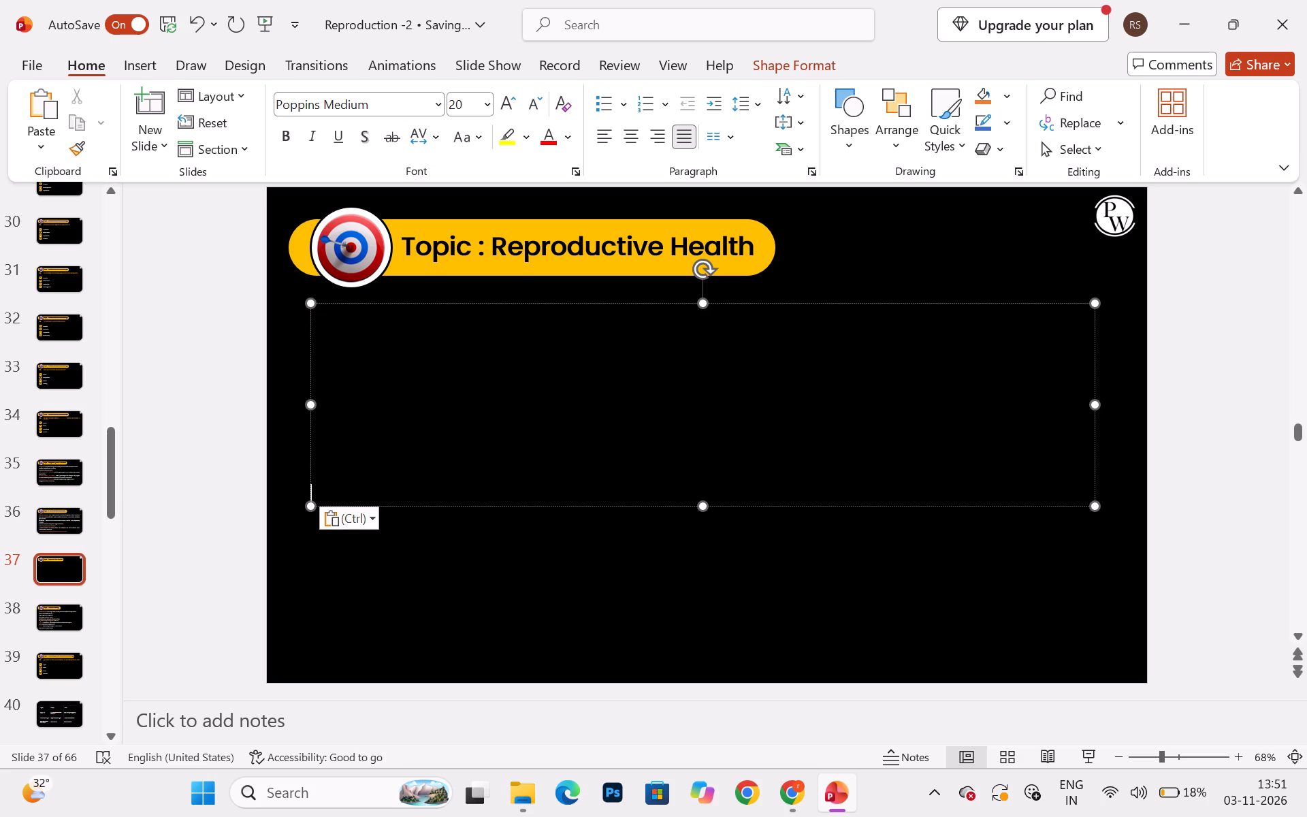
Format the Reproductive Health slide's whole body text as white, bold, size 20, with 1.5 line spacing.
key(ctrl+a)
click(566, 138)
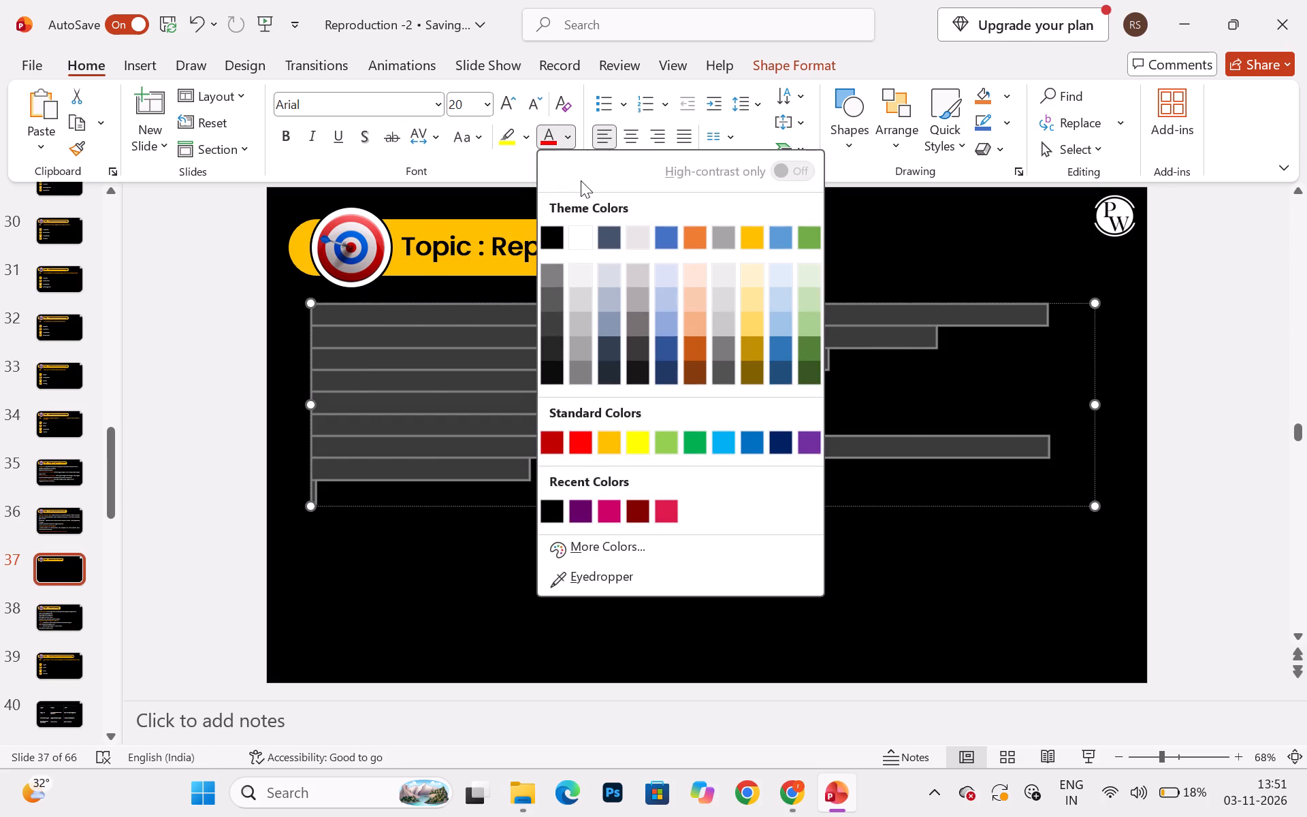
click(572, 238)
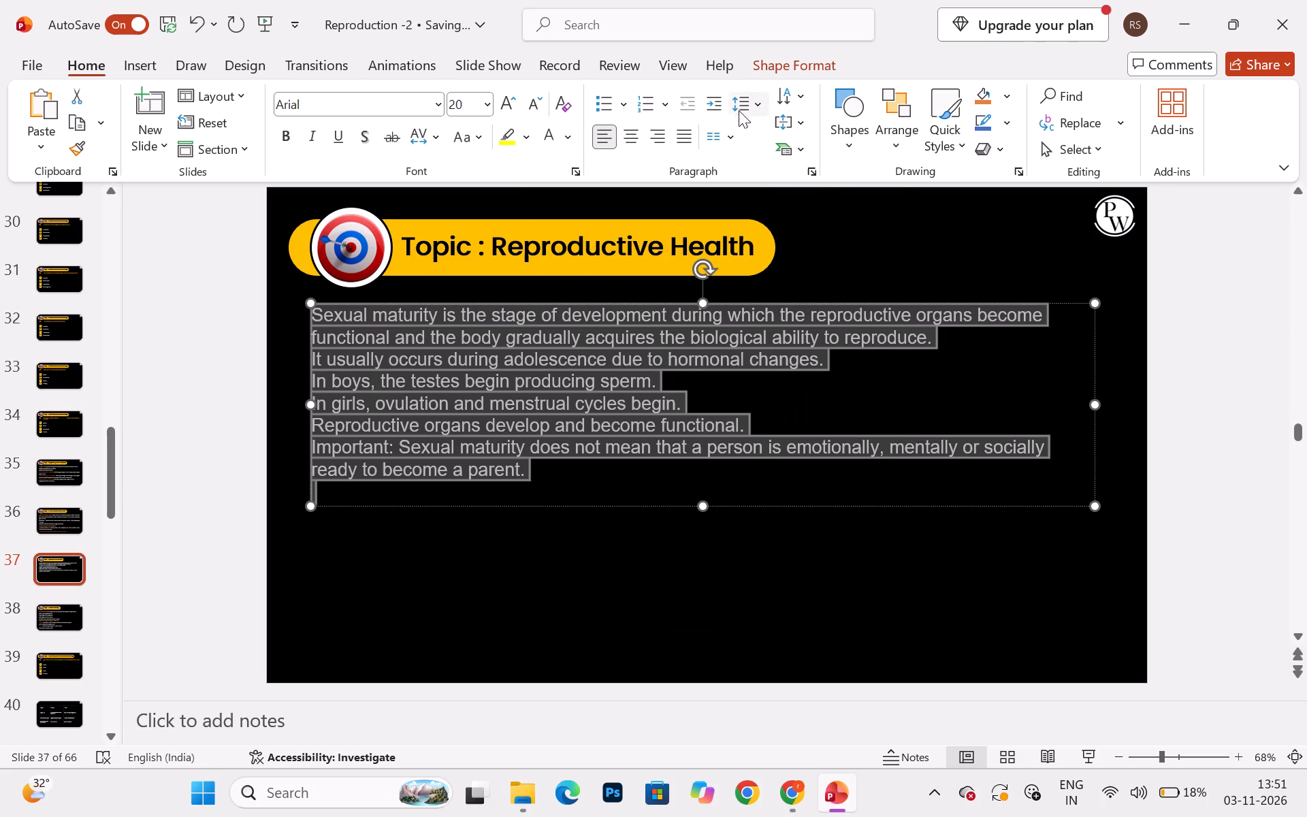
click(743, 106)
click(758, 161)
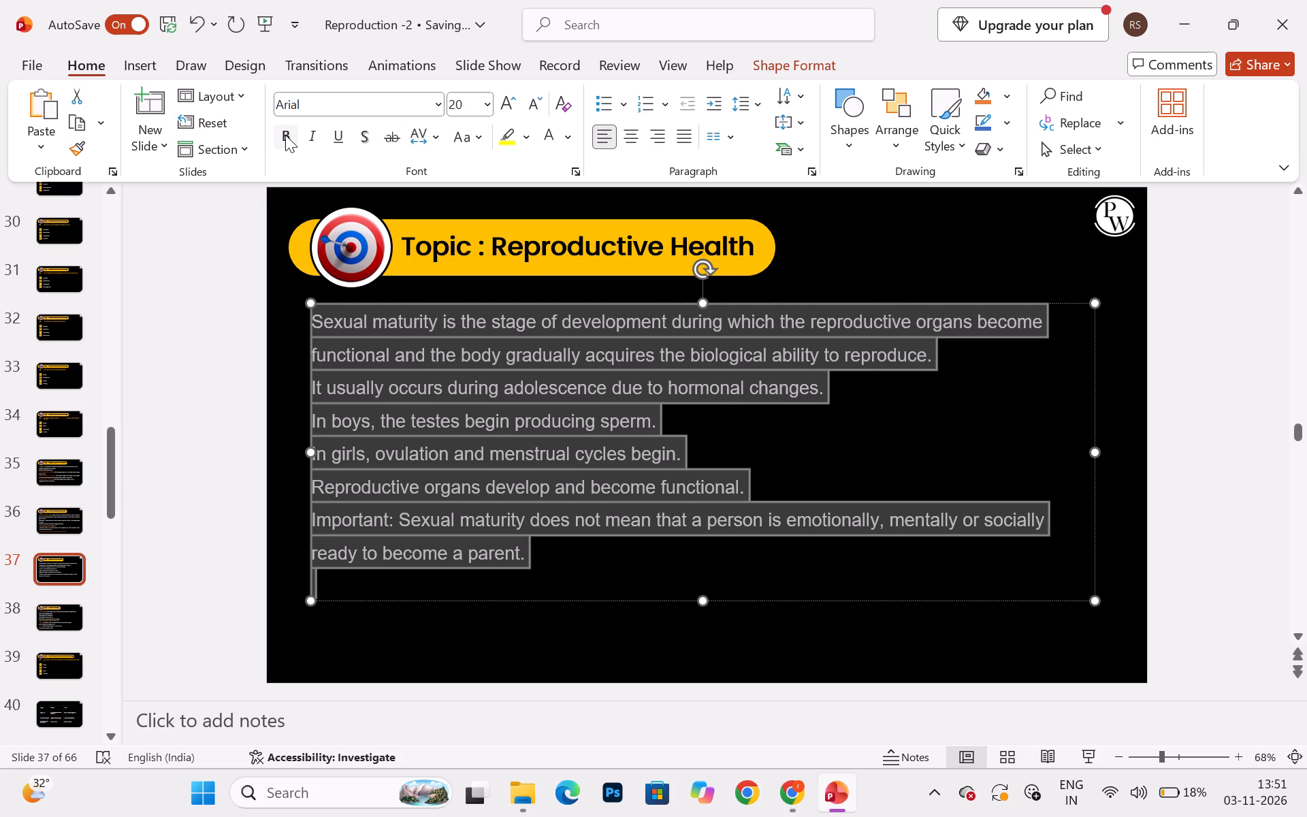
click(285, 135)
drag(485, 106, 466, 359)
click(442, 619)
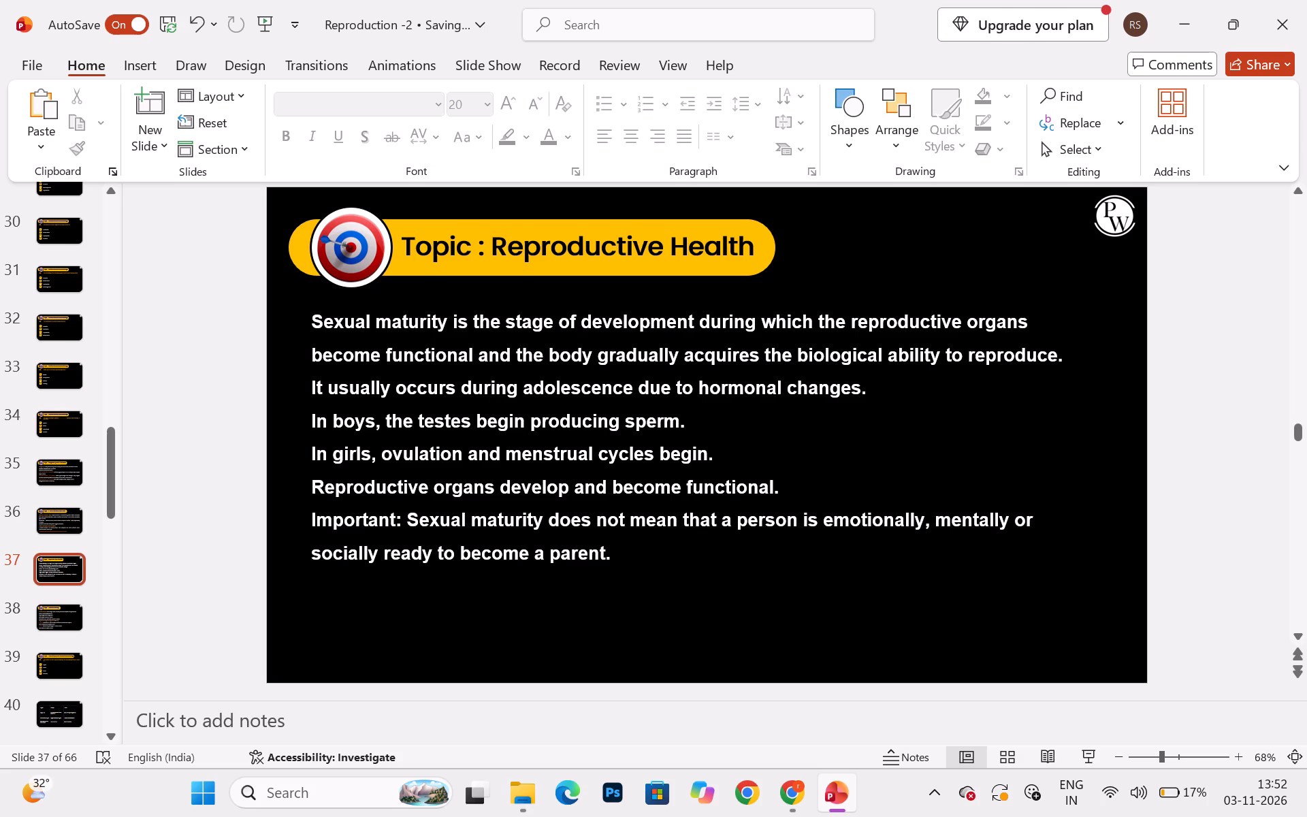
Insert a blank line above the sentence "It usually occurs during adolescence due to hormonal changes.".
click(312, 386)
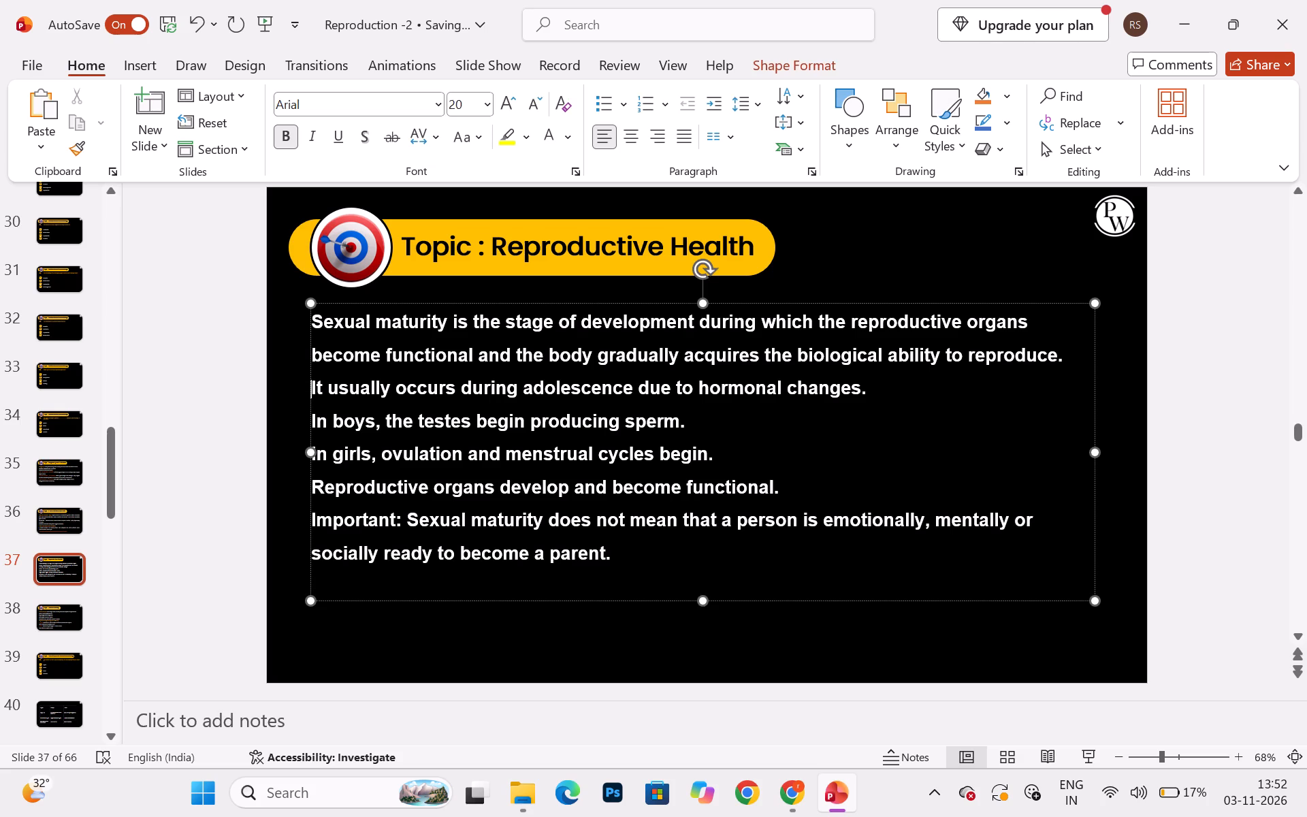
key(Return)
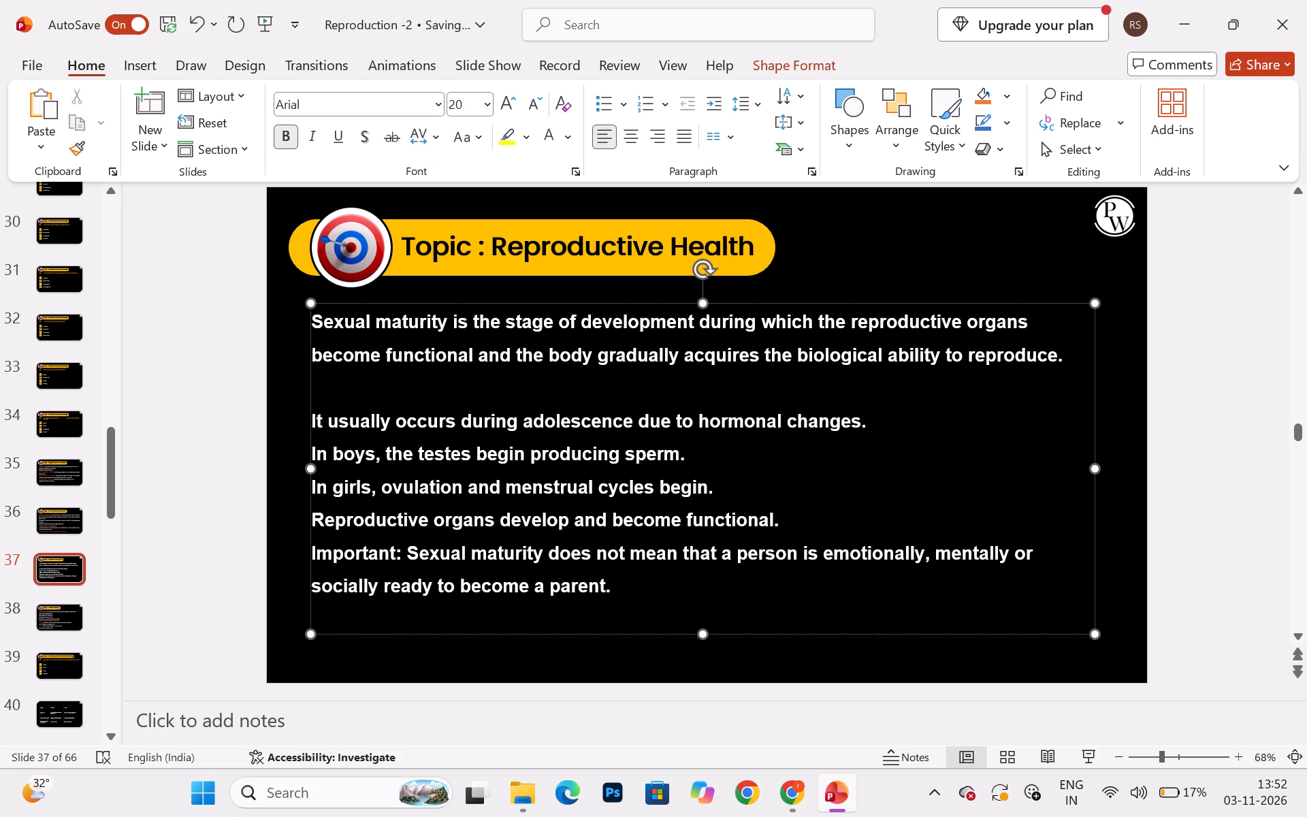
Remove the "Important:" label from the last paragraph and put a blank line above "Sexual maturity does not mean...".
click(403, 554)
key(BackSpace)
key(BackSpace)
key(BackSpace)
key(BackSpace)
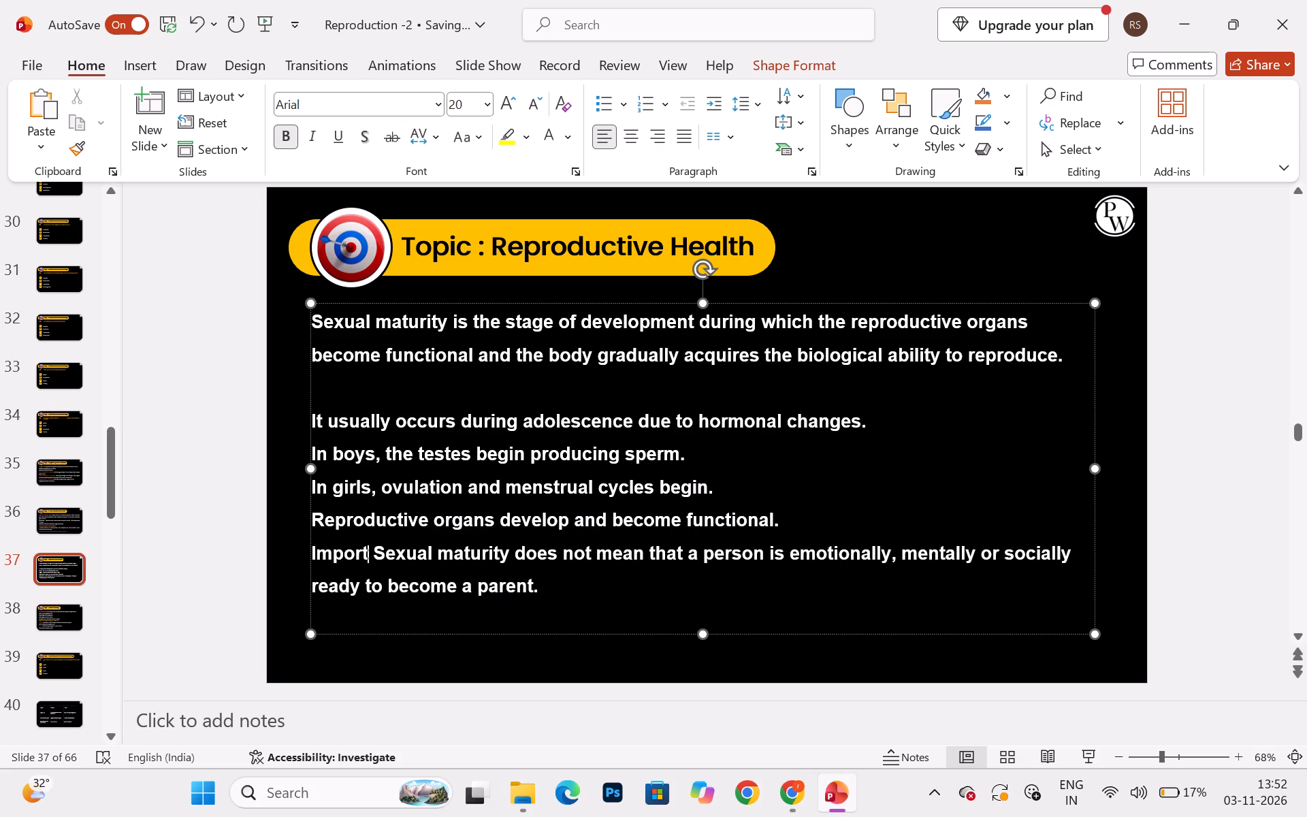
key(Right)
key(BackSpace)
key(BackSpace)
key(BackSpace)
key(BackSpace)
key(BackSpace)
key(BackSpace)
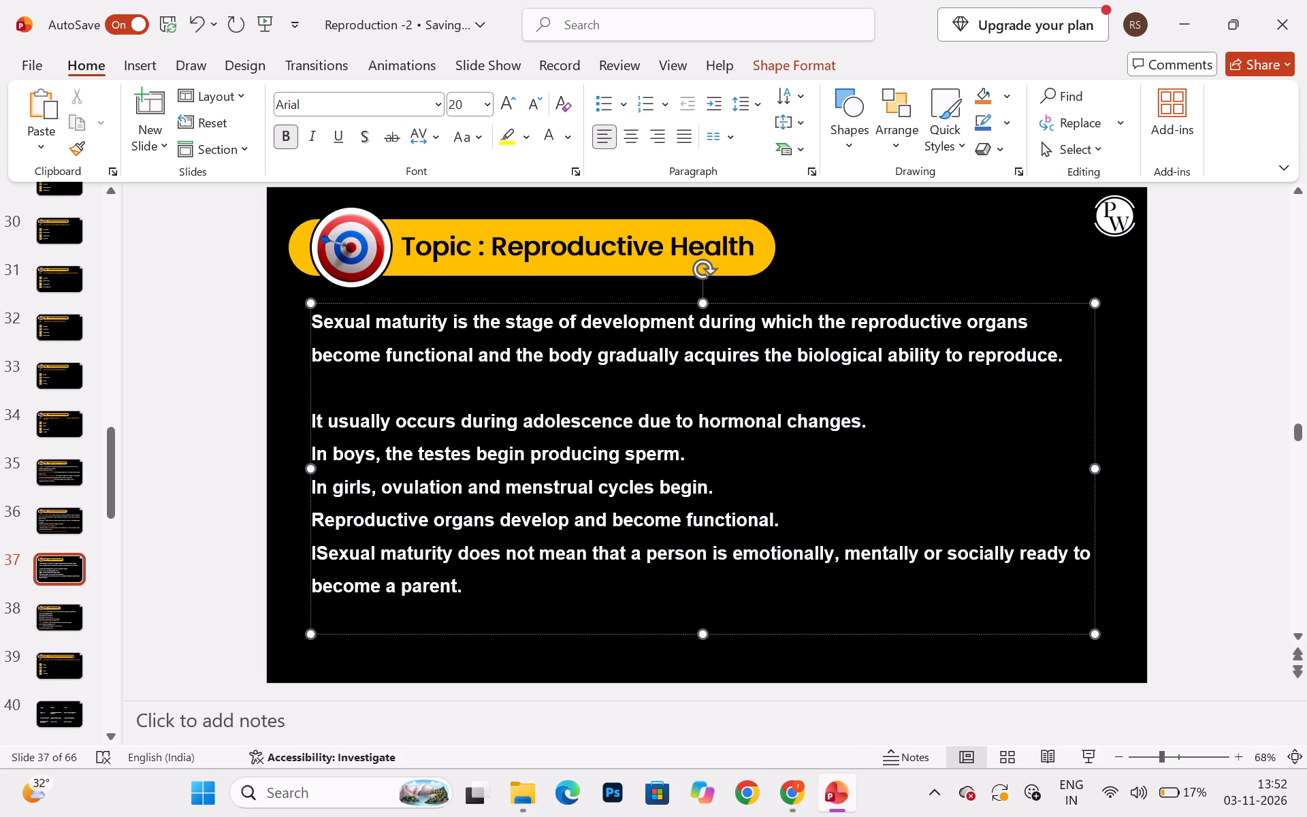
key(BackSpace)
key(Return)
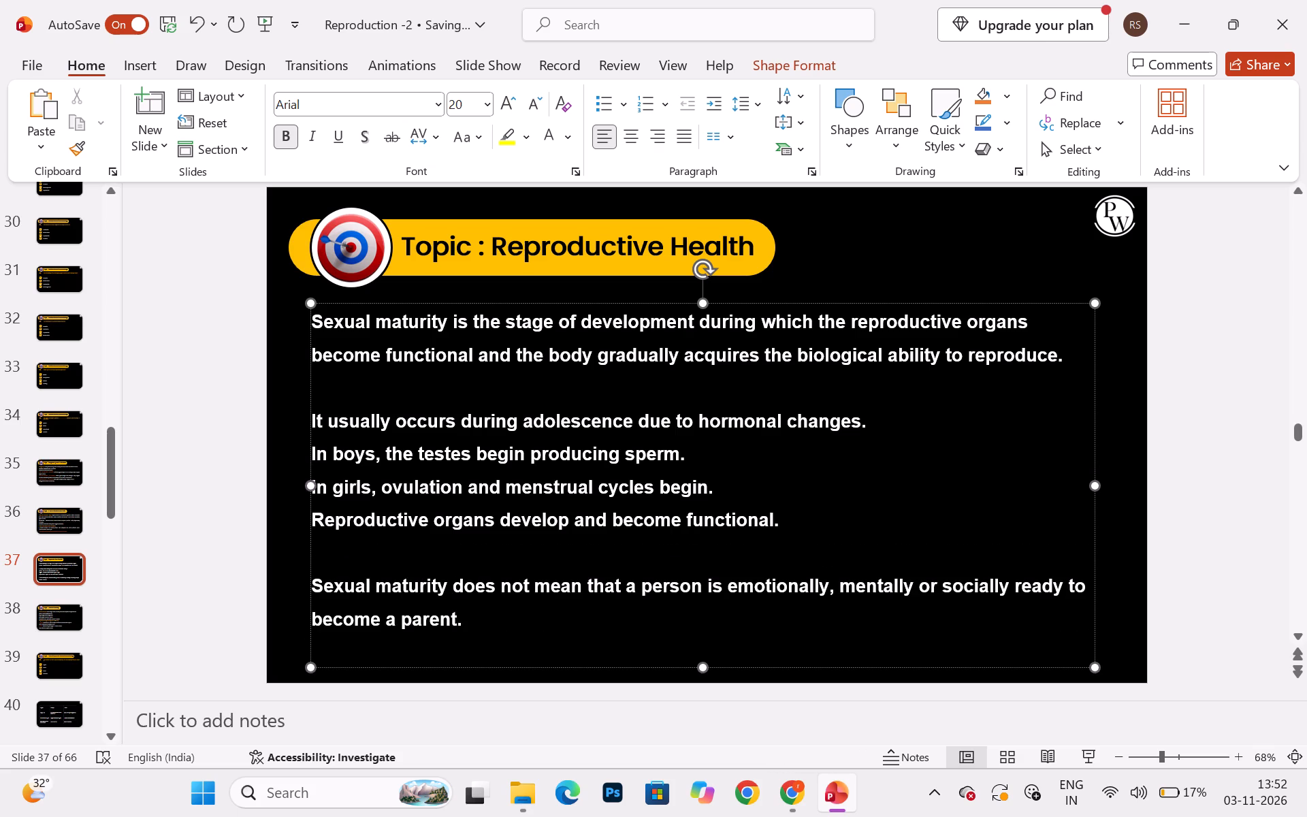
click(989, 710)
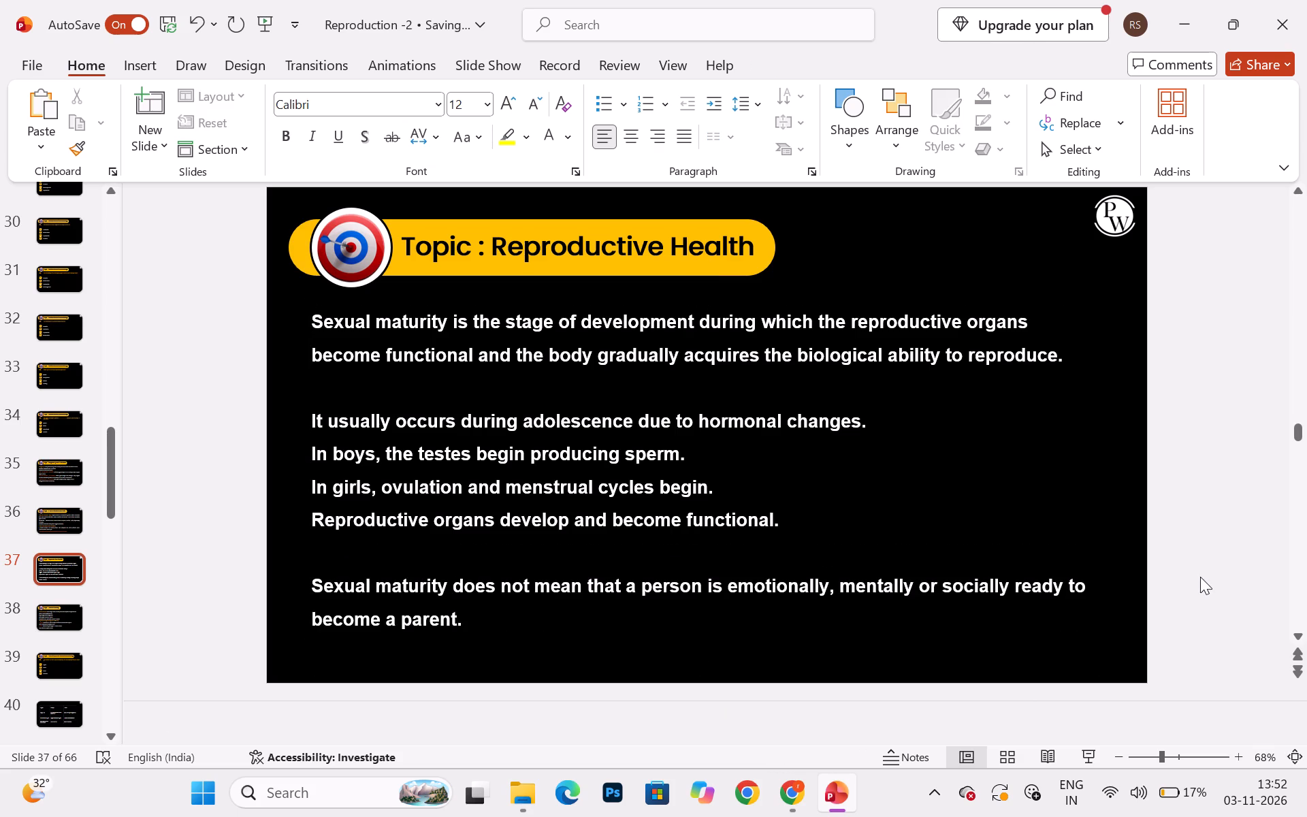
Switch to Chrome and copy the section 2 heading "Physical Changes During Sexual Maturity" from ChatGPT's notes, without its number.
click(788, 780)
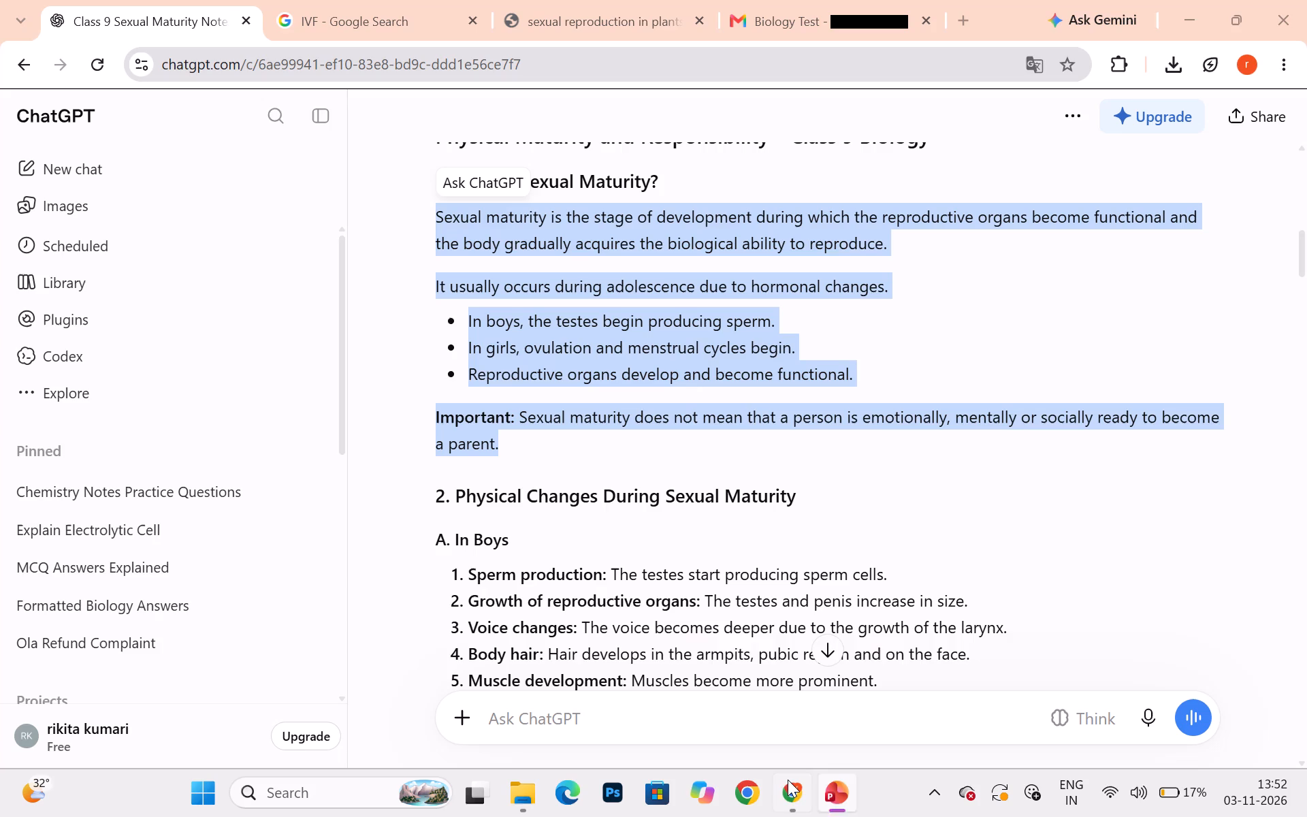
click(755, 385)
scroll(755, 385, down, 1)
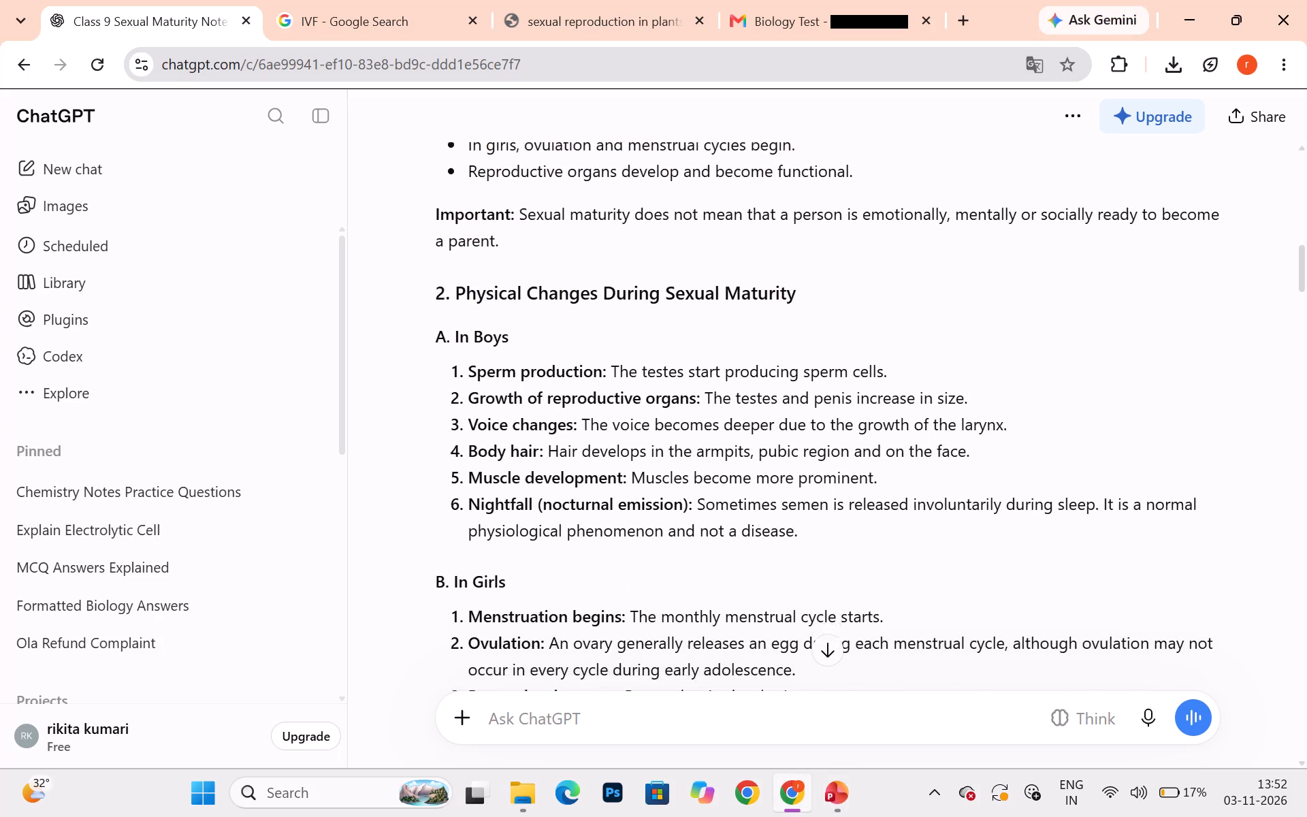
scroll(755, 385, down, 1)
scroll(755, 385, up, 1)
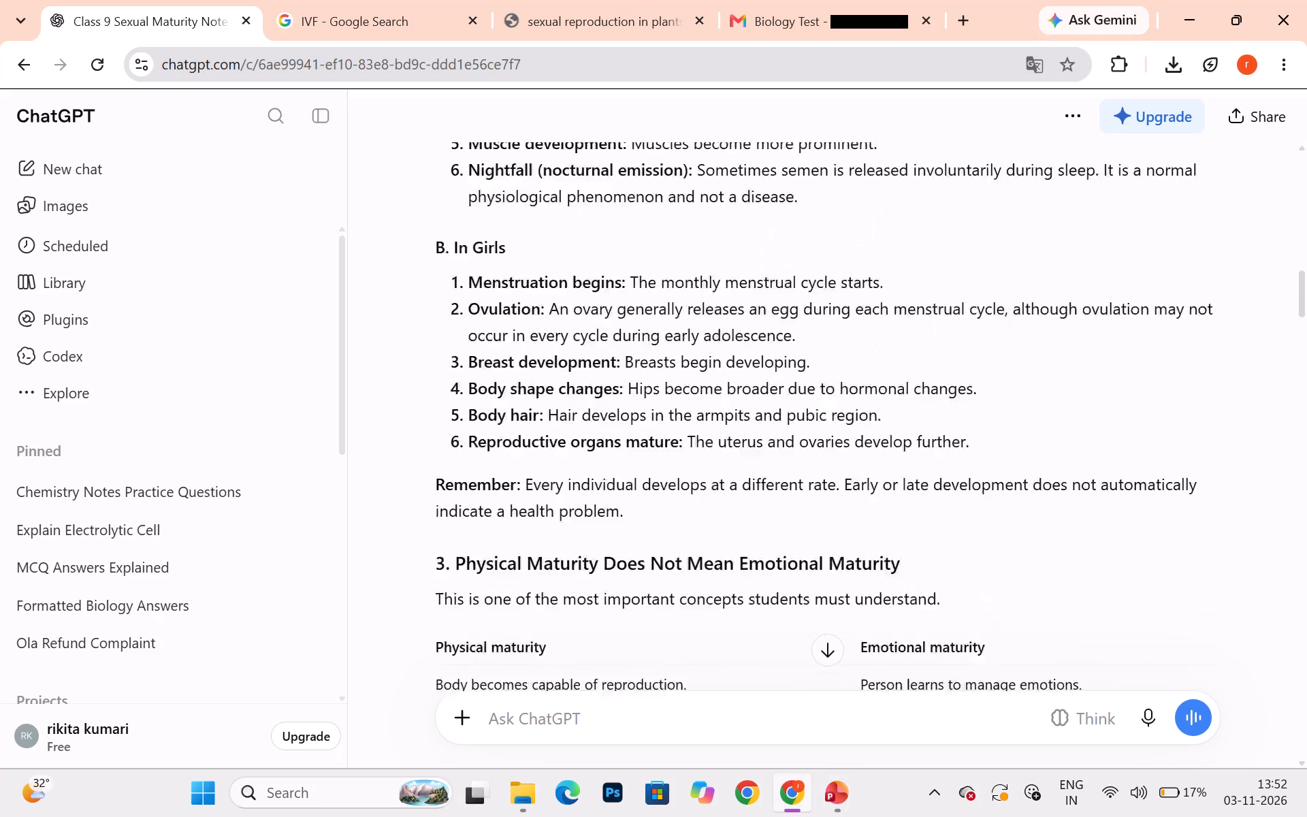
scroll(755, 385, up, 3)
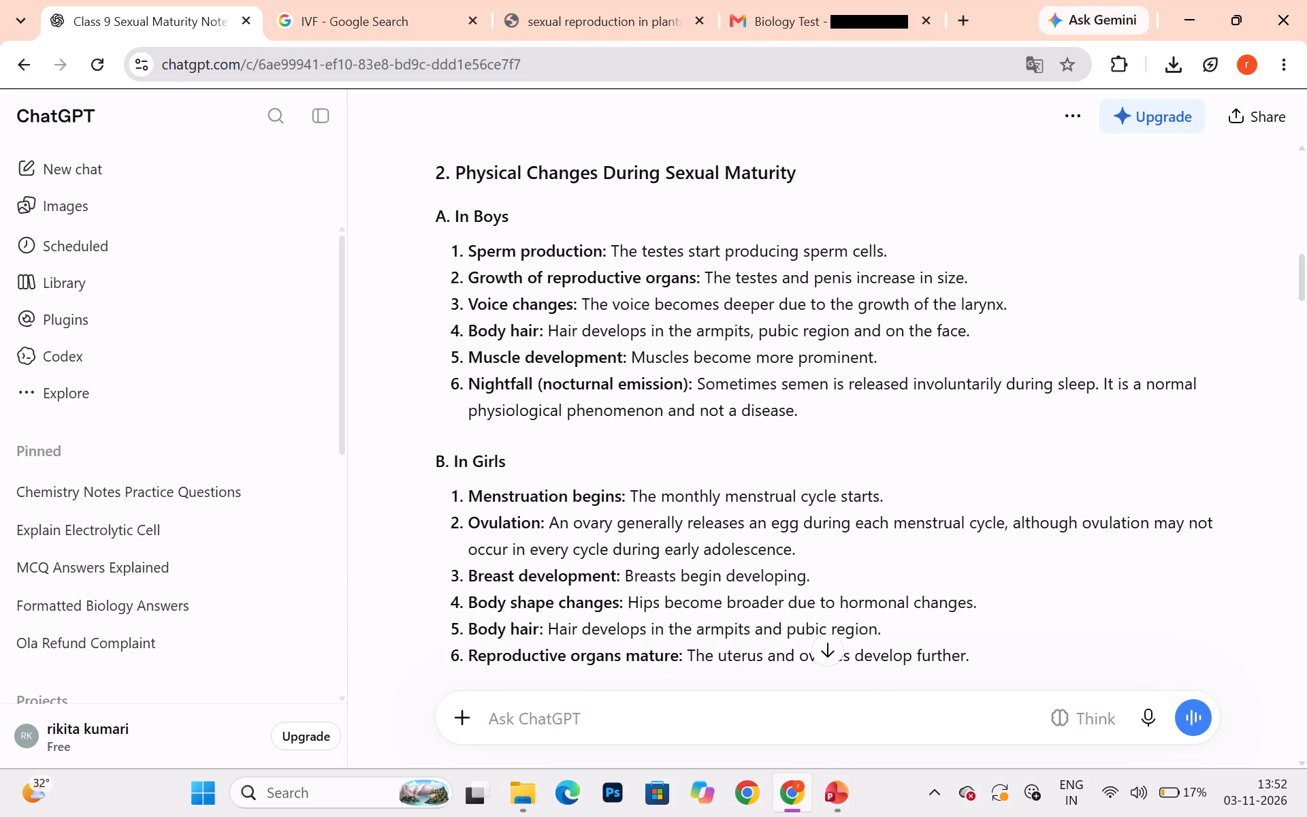
drag(456, 170, 804, 179)
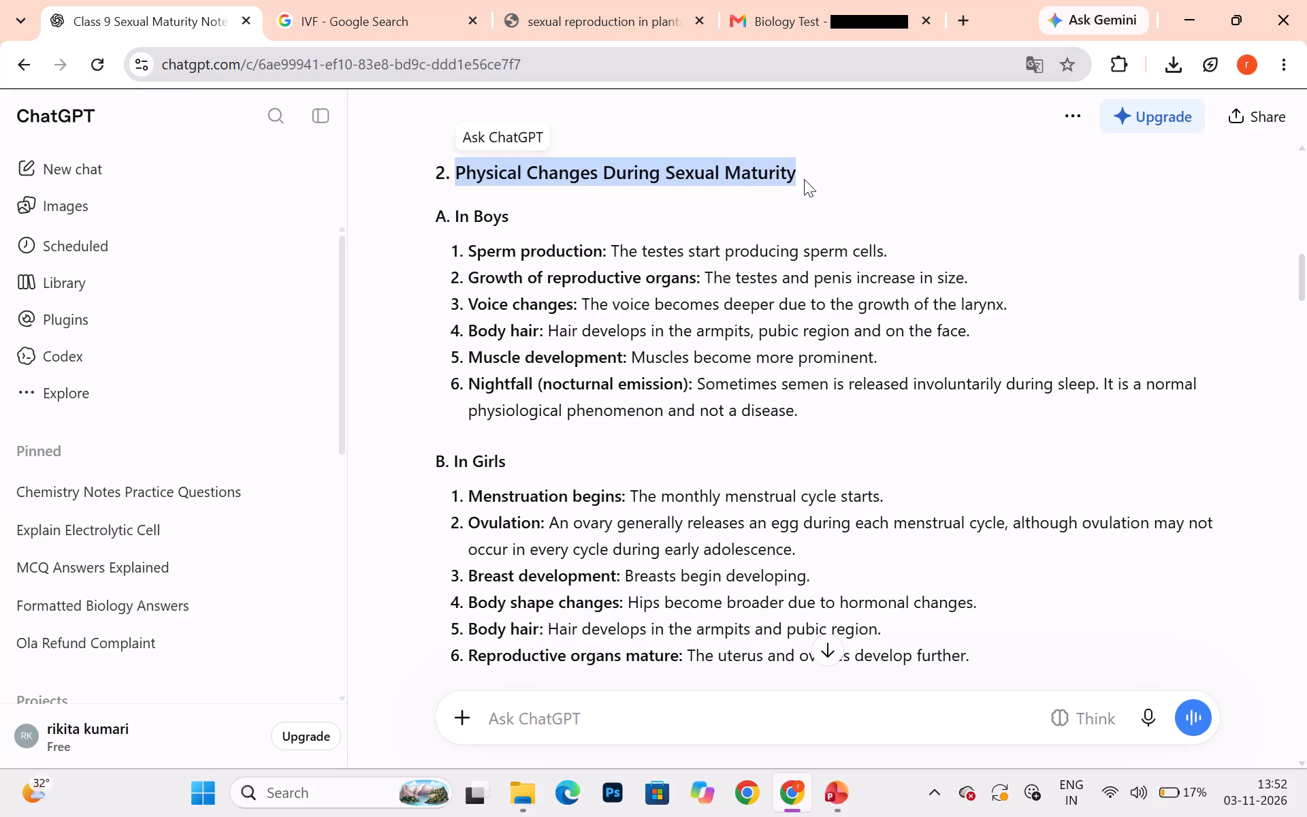
key(ctrl+c)
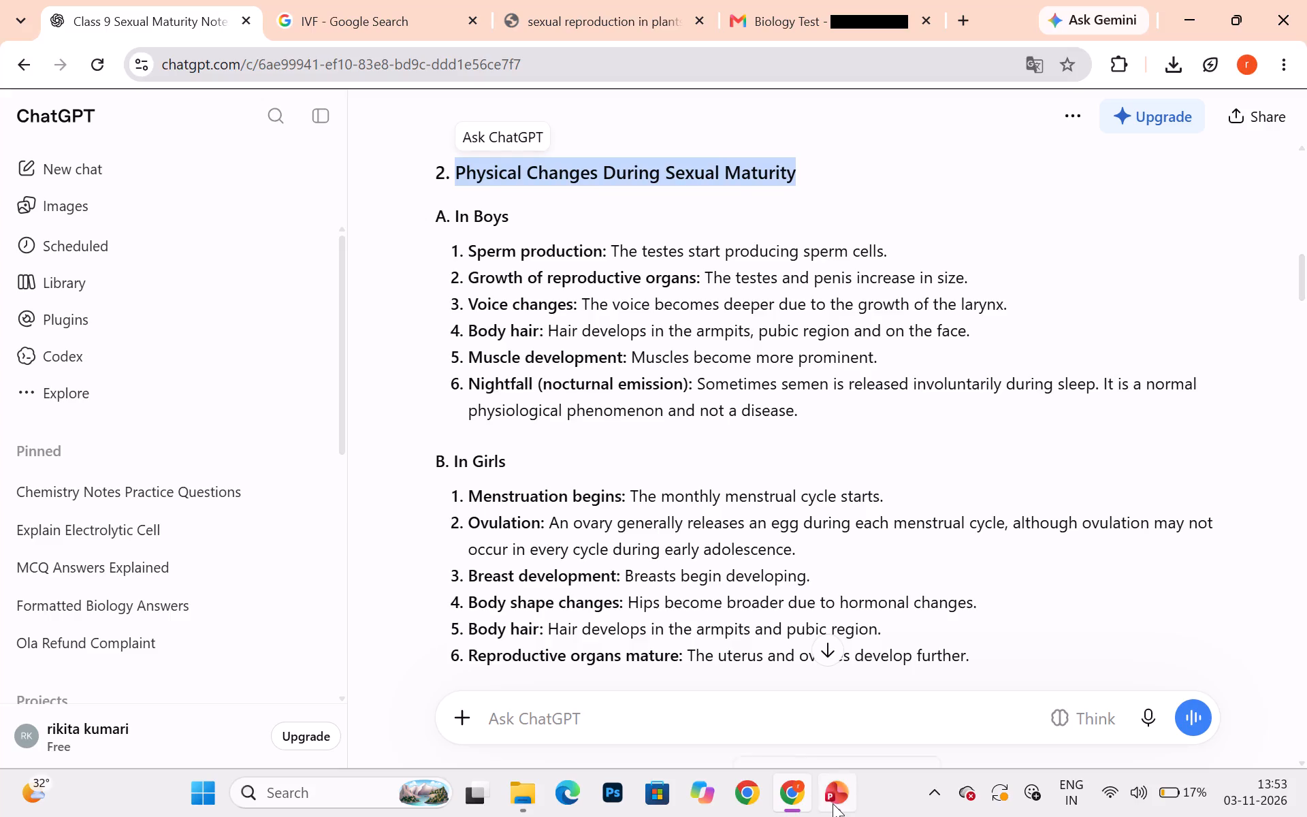
In PowerPoint, add a new slide after the Reproductive Health slide and paste the copied heading into its notes and onto the slide.
click(833, 803)
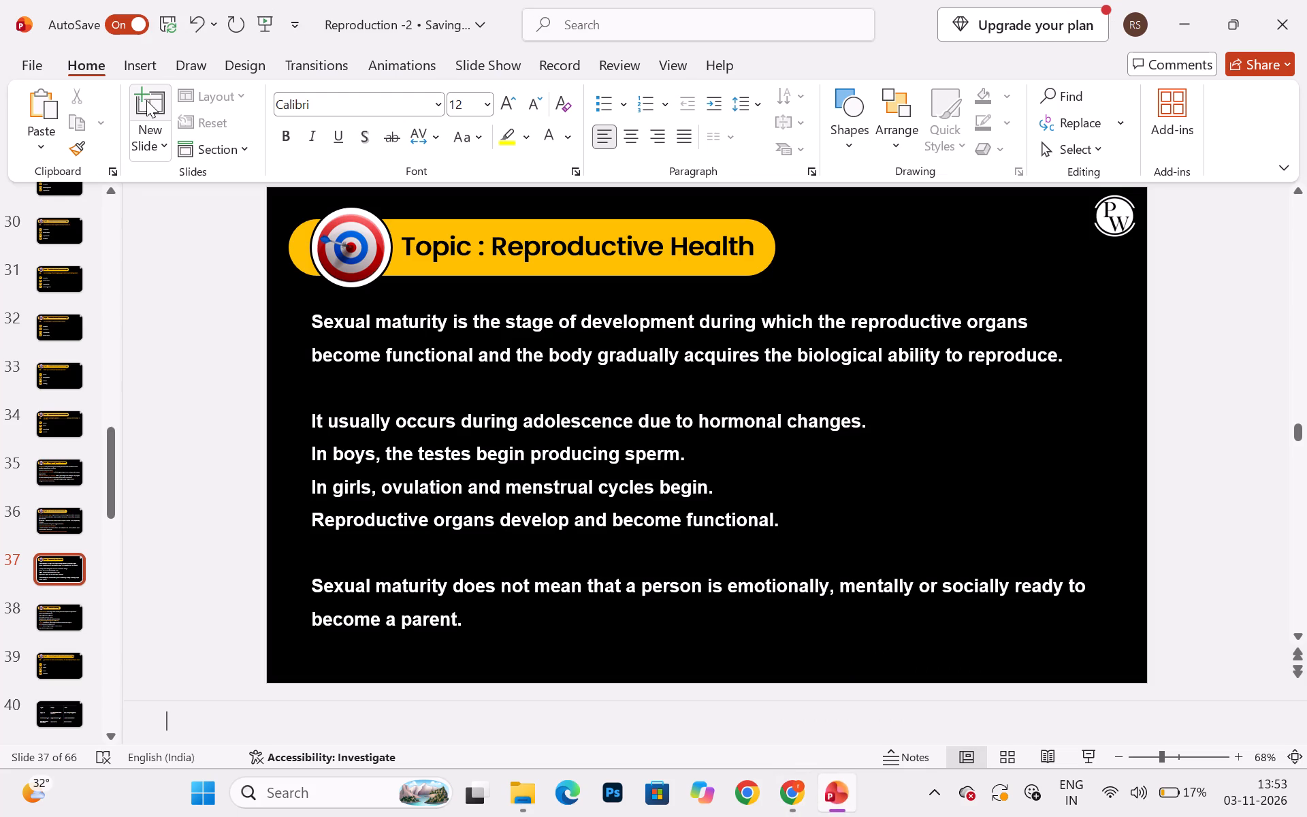
click(146, 100)
key(ctrl+v)
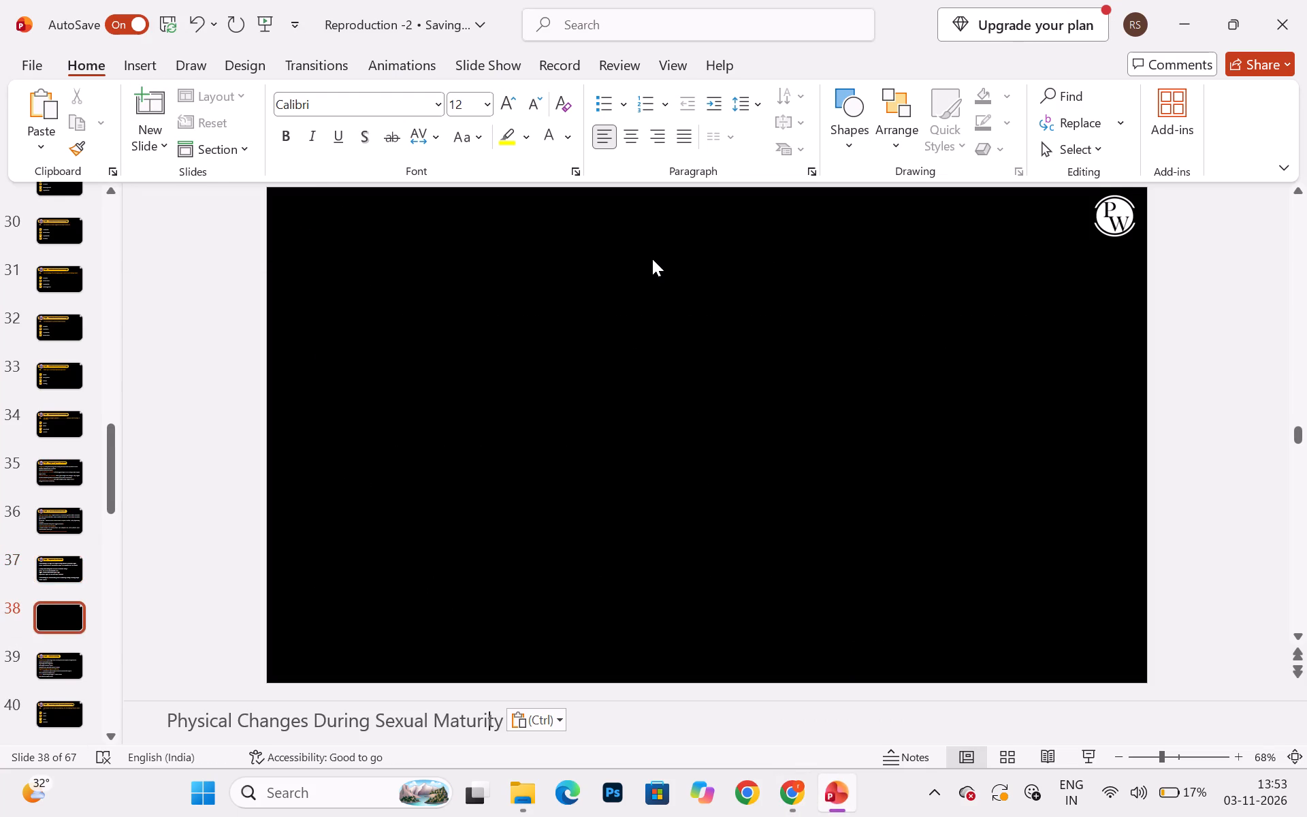
key(ctrl+a)
click(572, 273)
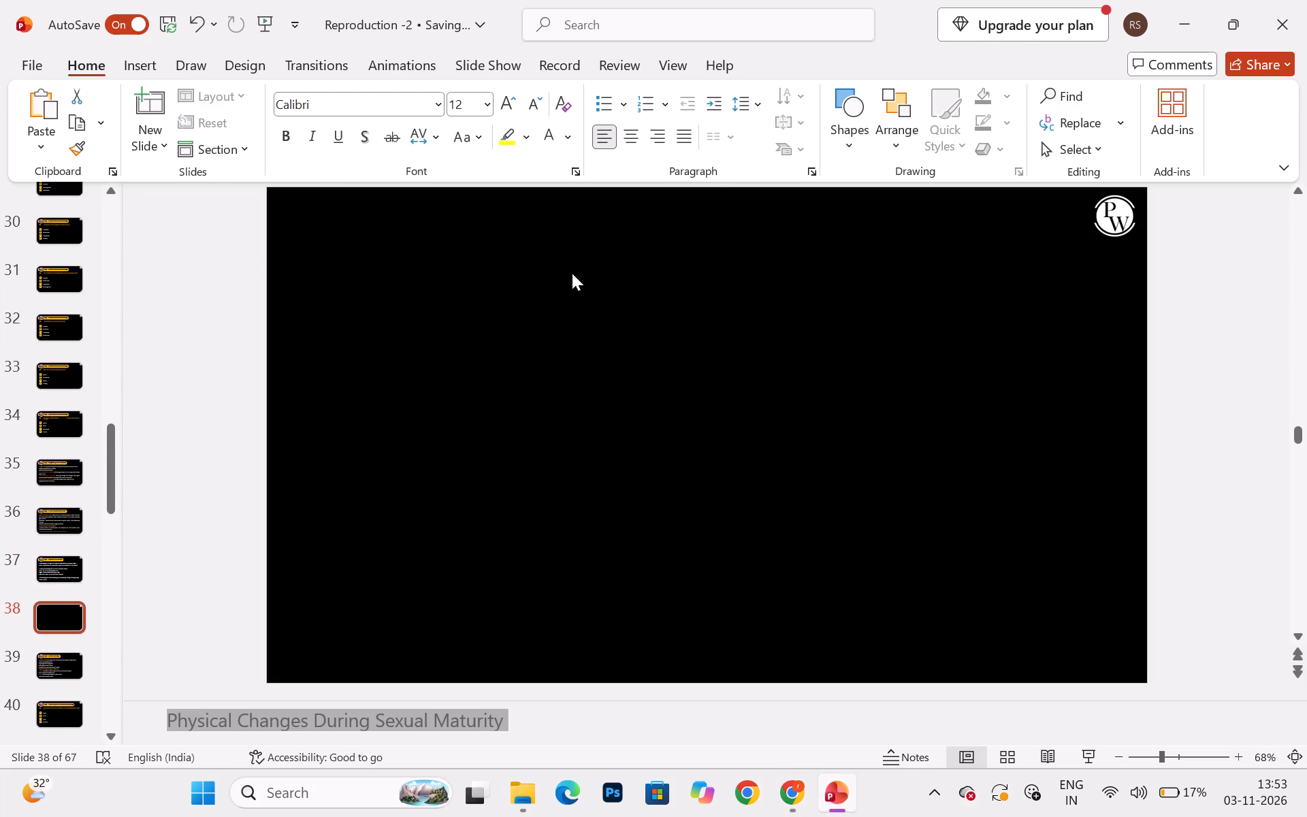
key(ctrl+v)
Format the "Physical Changes During Sexual Maturity" heading on the new slide as white, bold, size 24.
key(ctrl+a)
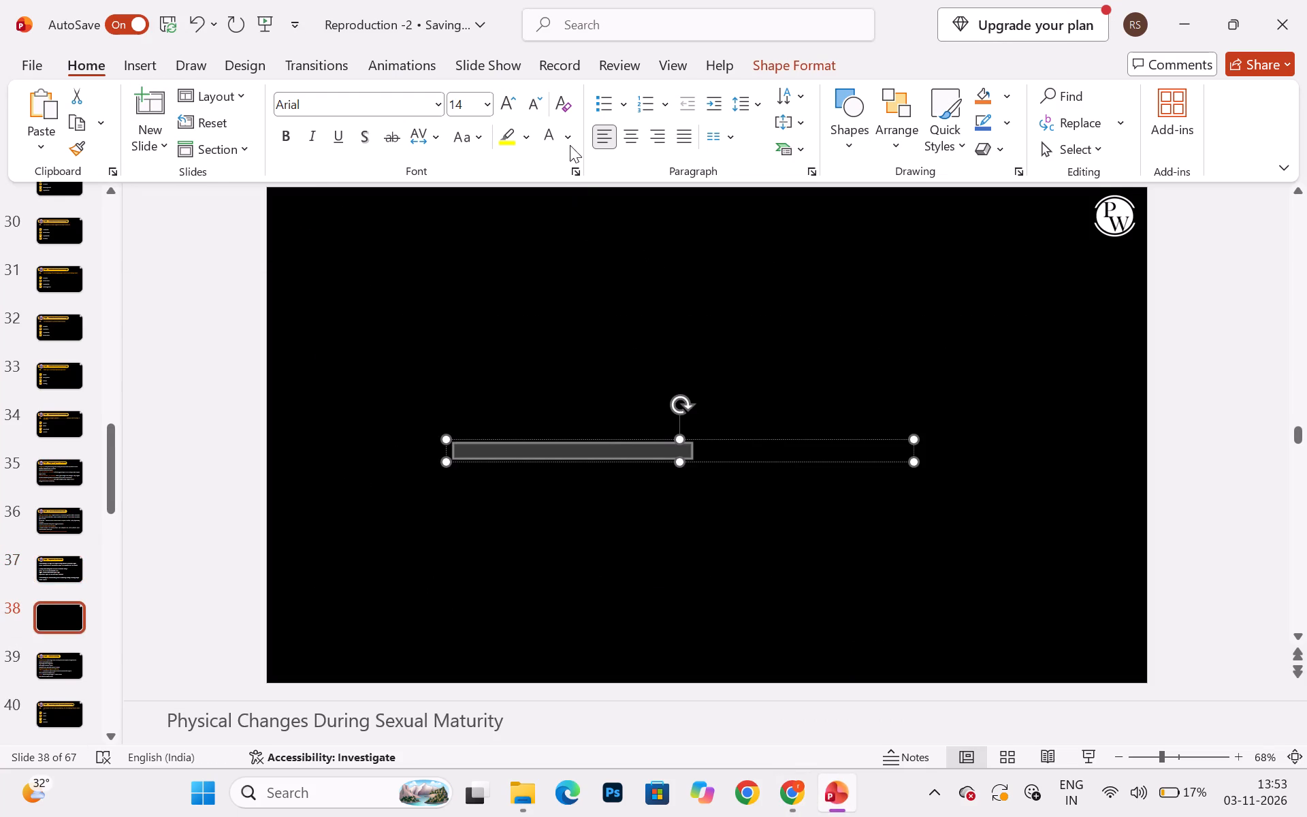
drag(568, 133, 570, 237)
click(570, 237)
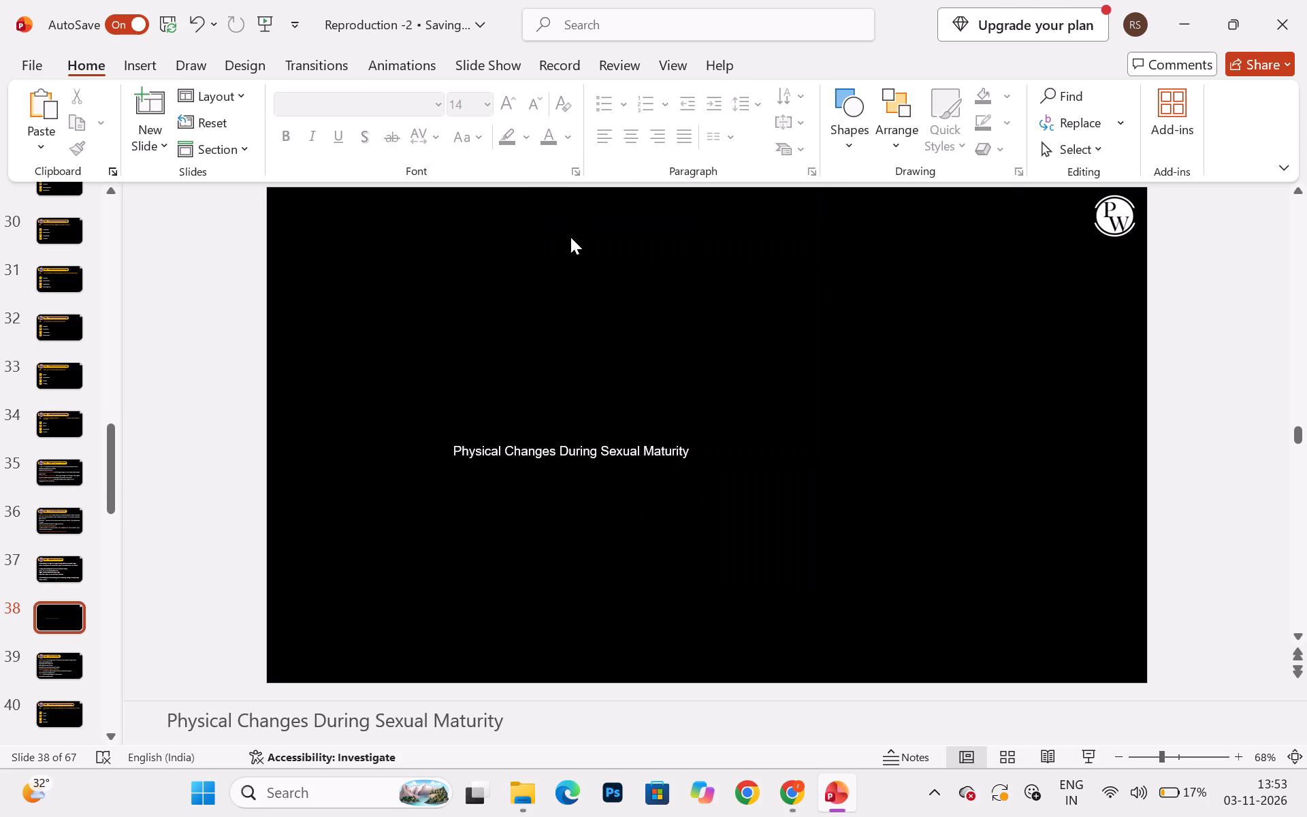
click(493, 447)
key(ctrl+a)
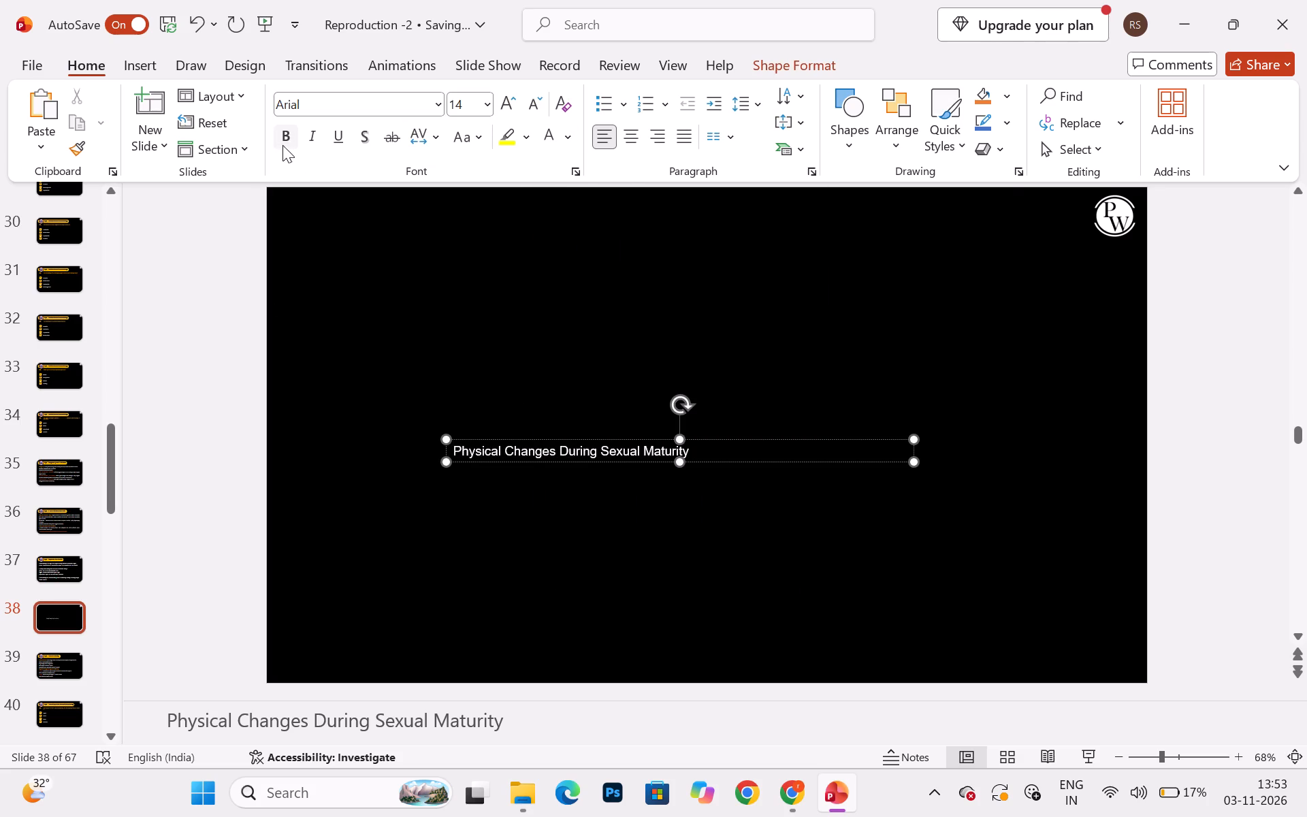
key(ctrl+a)
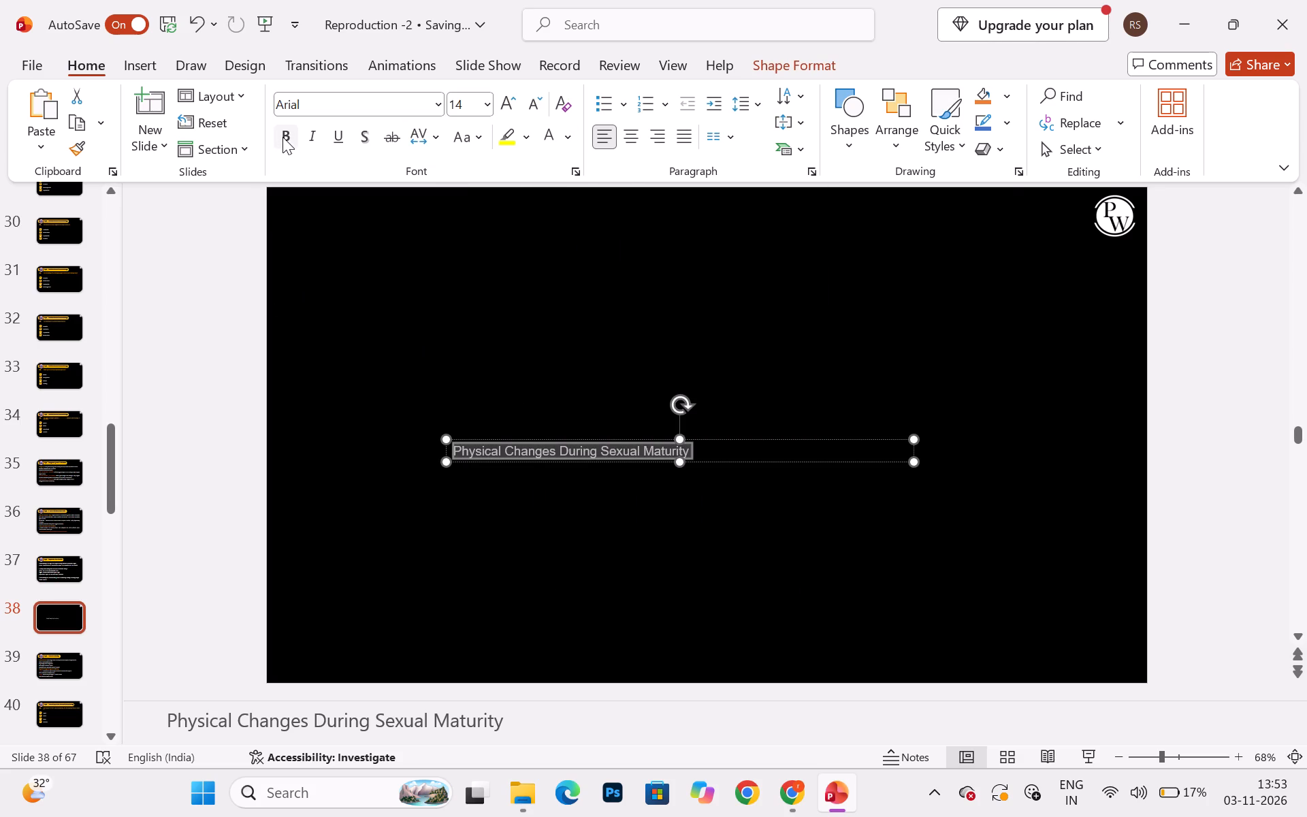
click(283, 137)
click(481, 101)
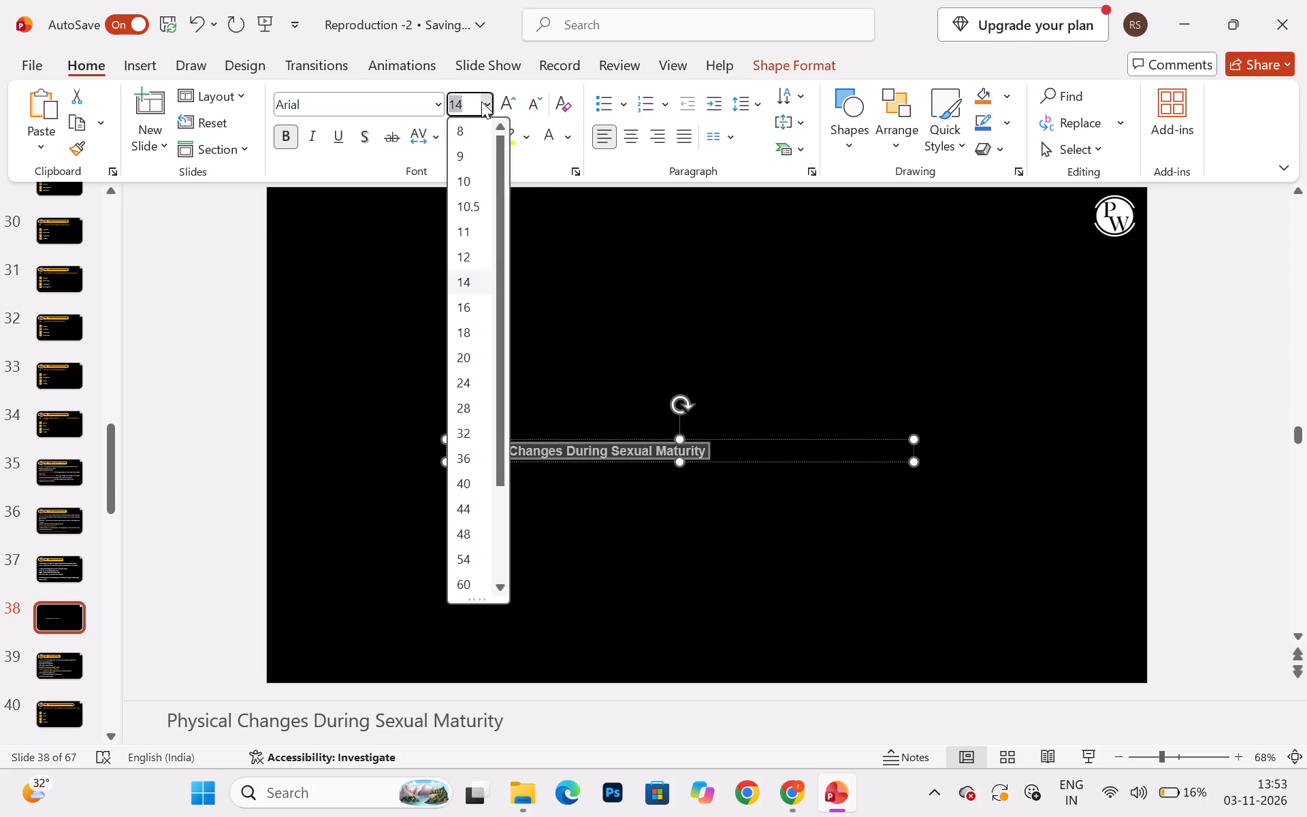
click(470, 379)
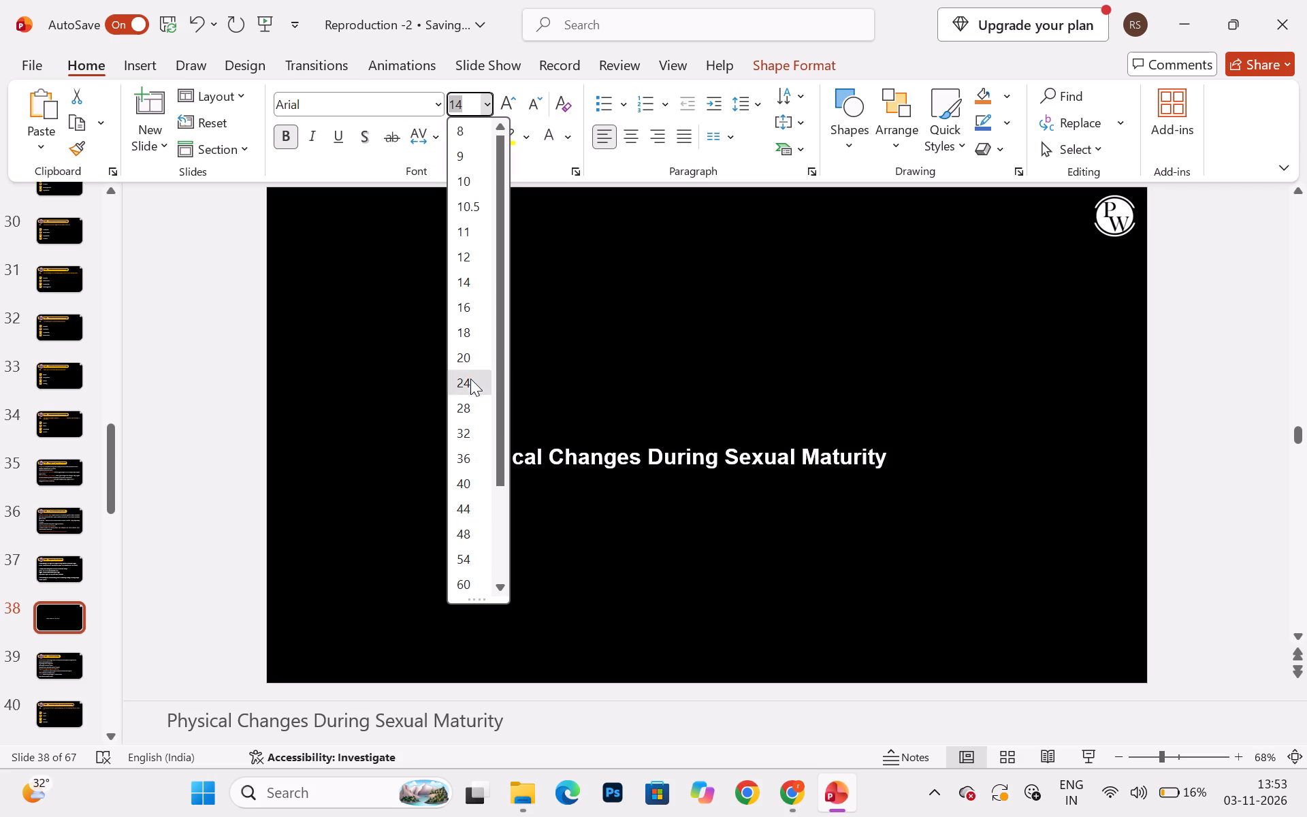
Move the "Physical Changes During Sexual Maturity" heading to the top centre of the slide, level with the PW logo.
drag(532, 442, 575, 225)
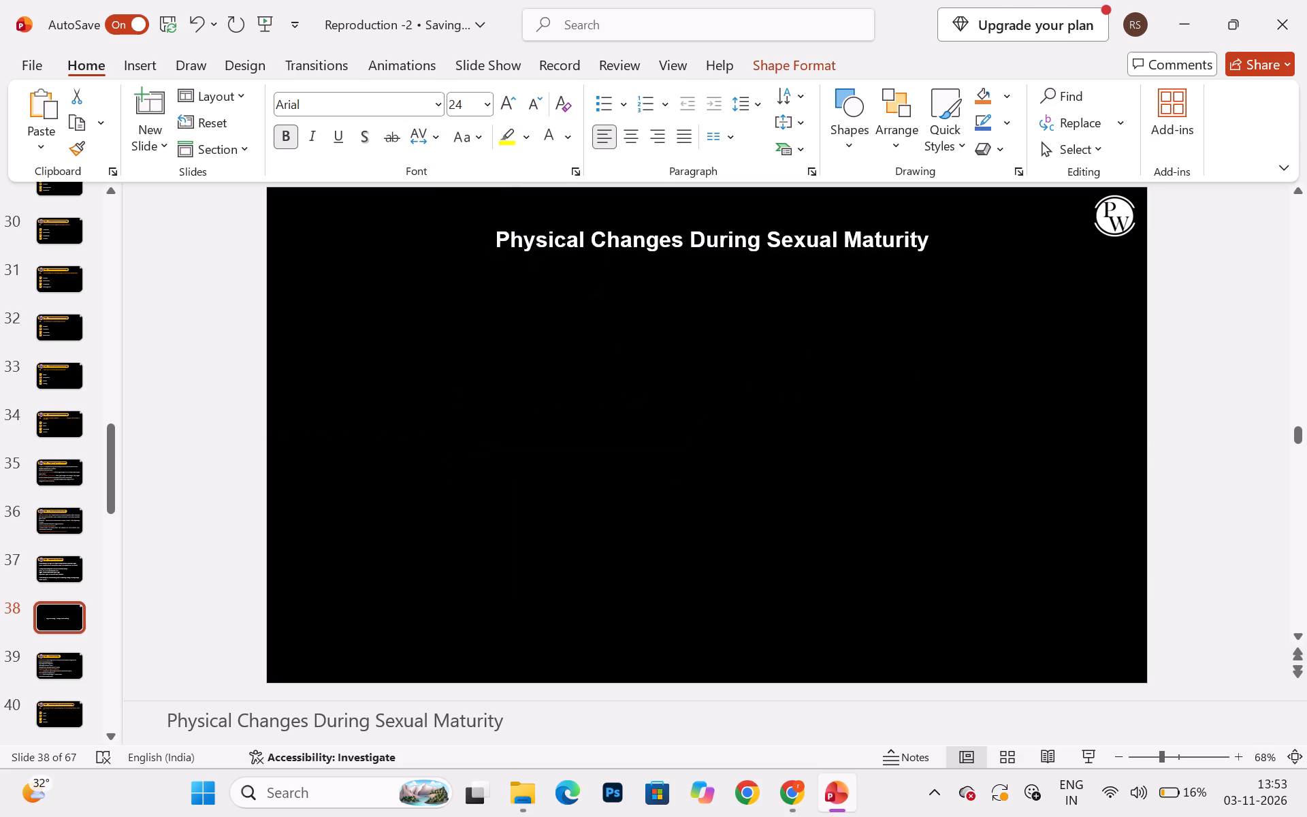
drag(575, 225, 581, 207)
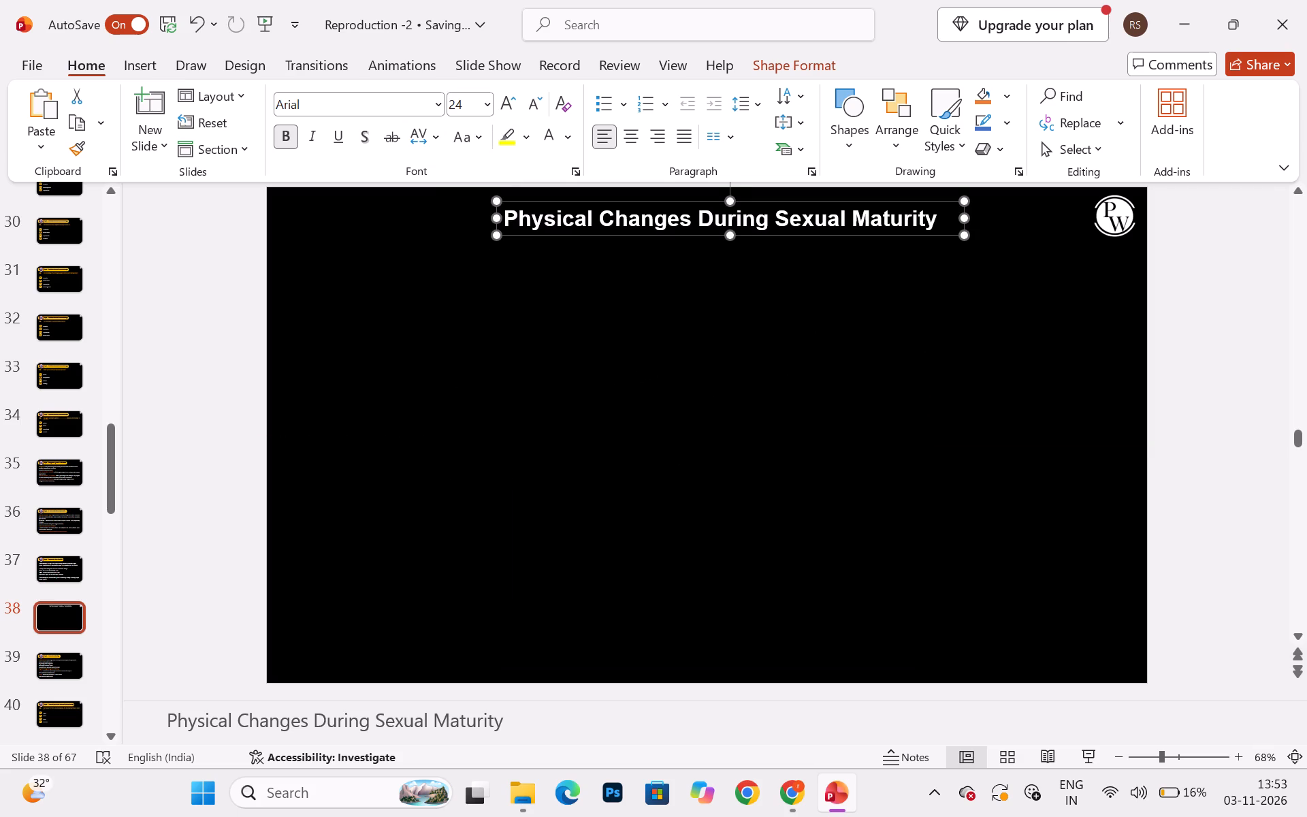
click(552, 324)
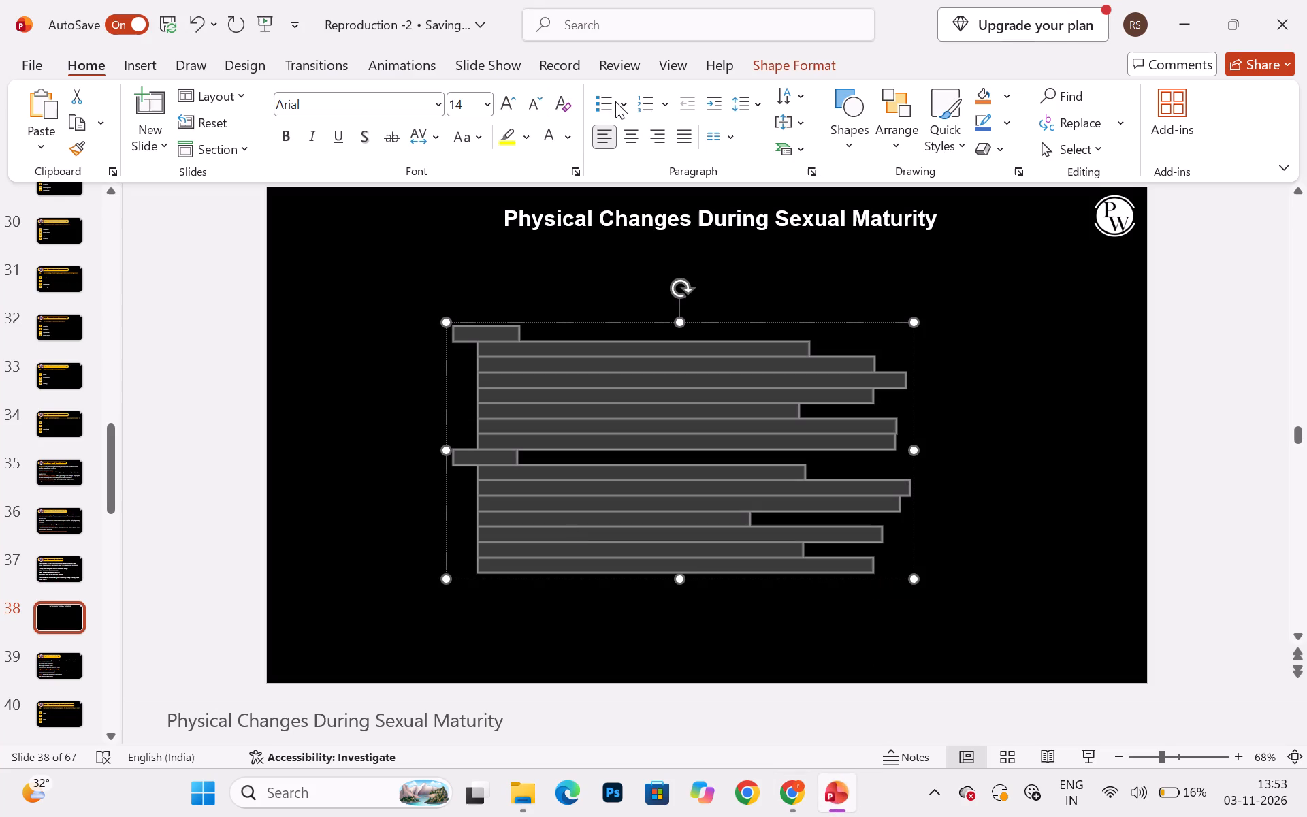
click(572, 133)
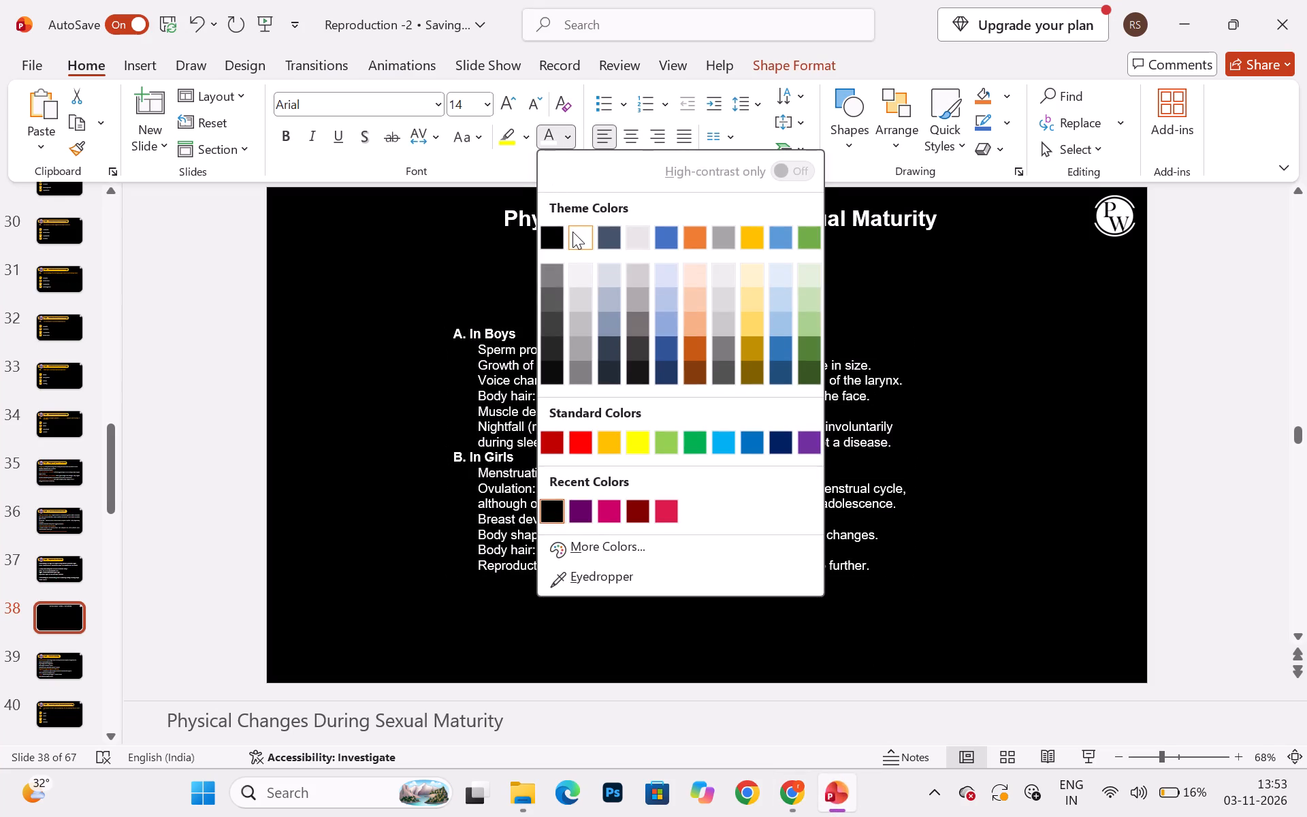
click(572, 231)
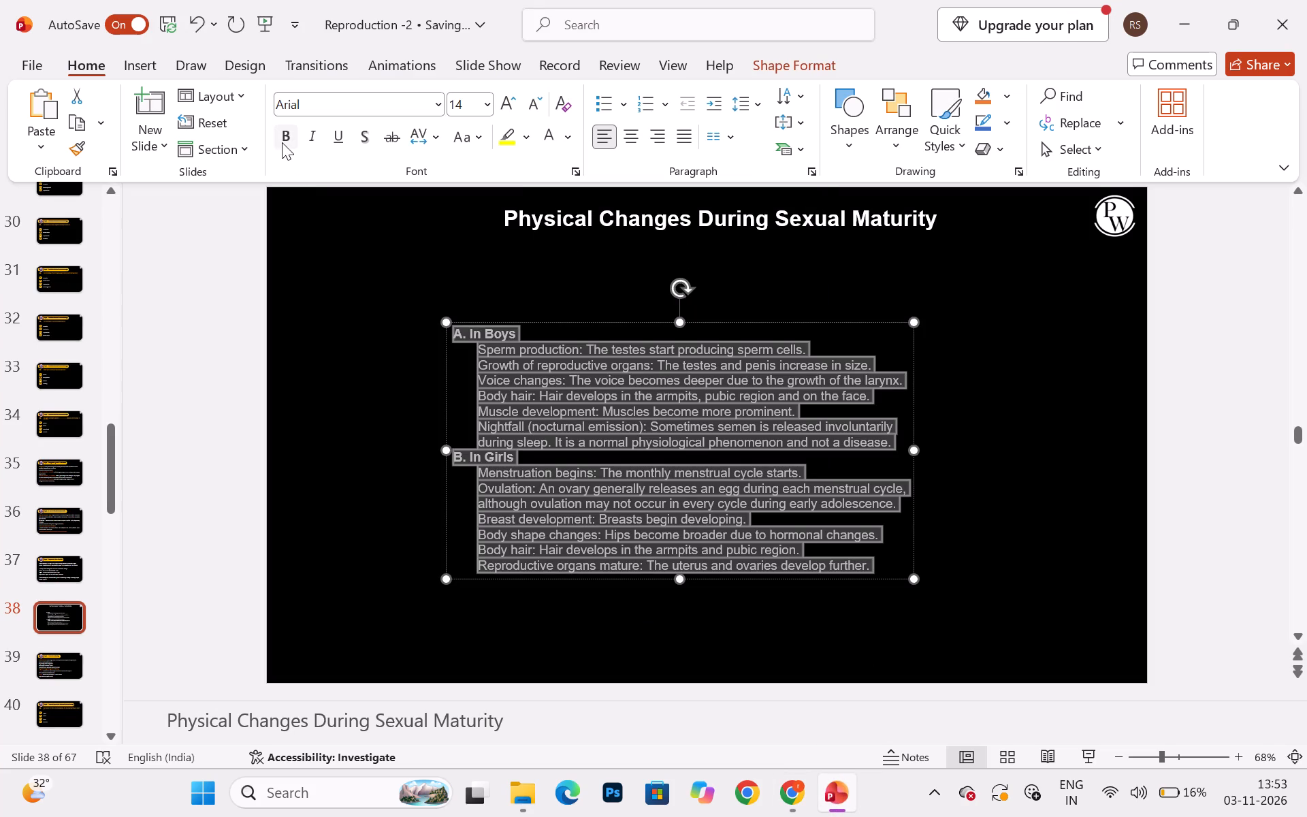
click(282, 142)
click(282, 142)
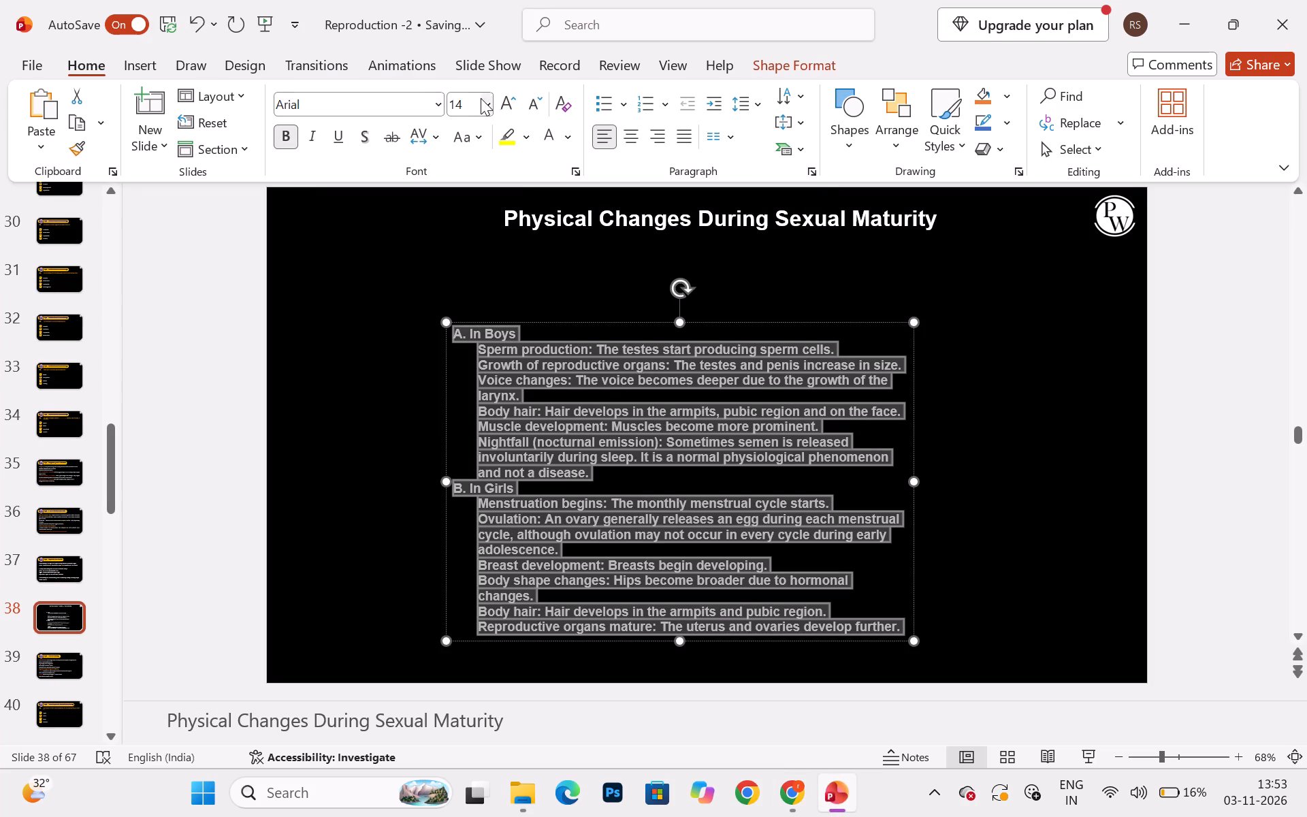
click(489, 107)
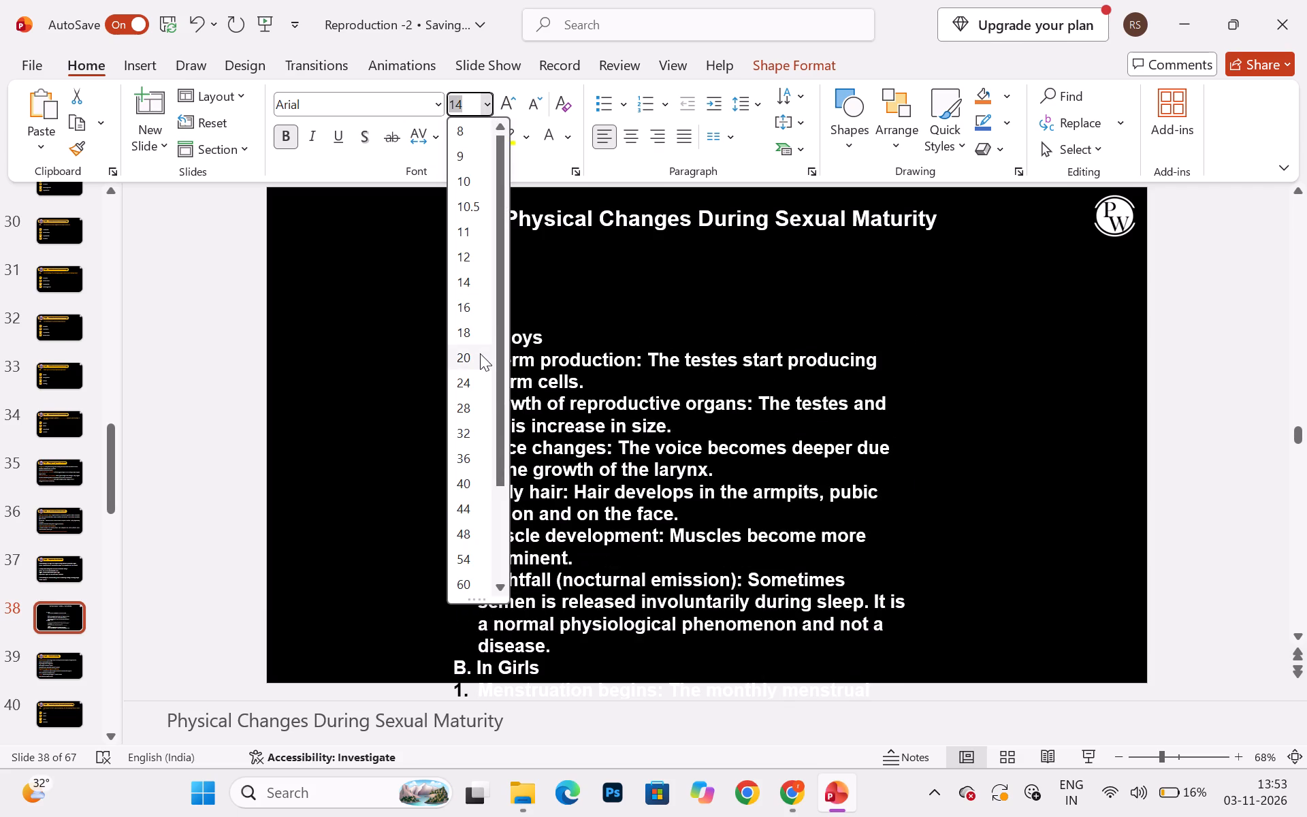
click(480, 353)
click(529, 319)
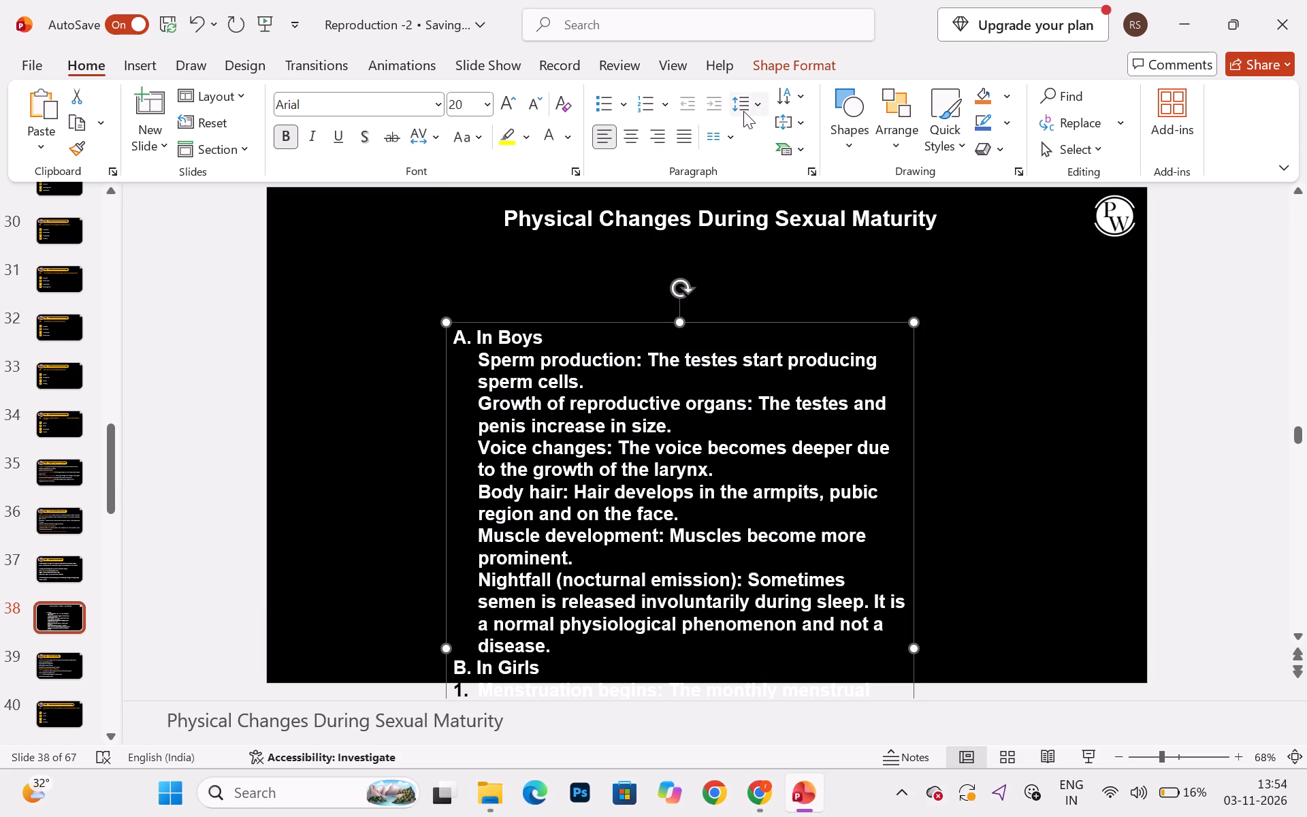
Increase the line spacing of all the text in the boys and girls list box.
click(602, 440)
key(ctrl+a)
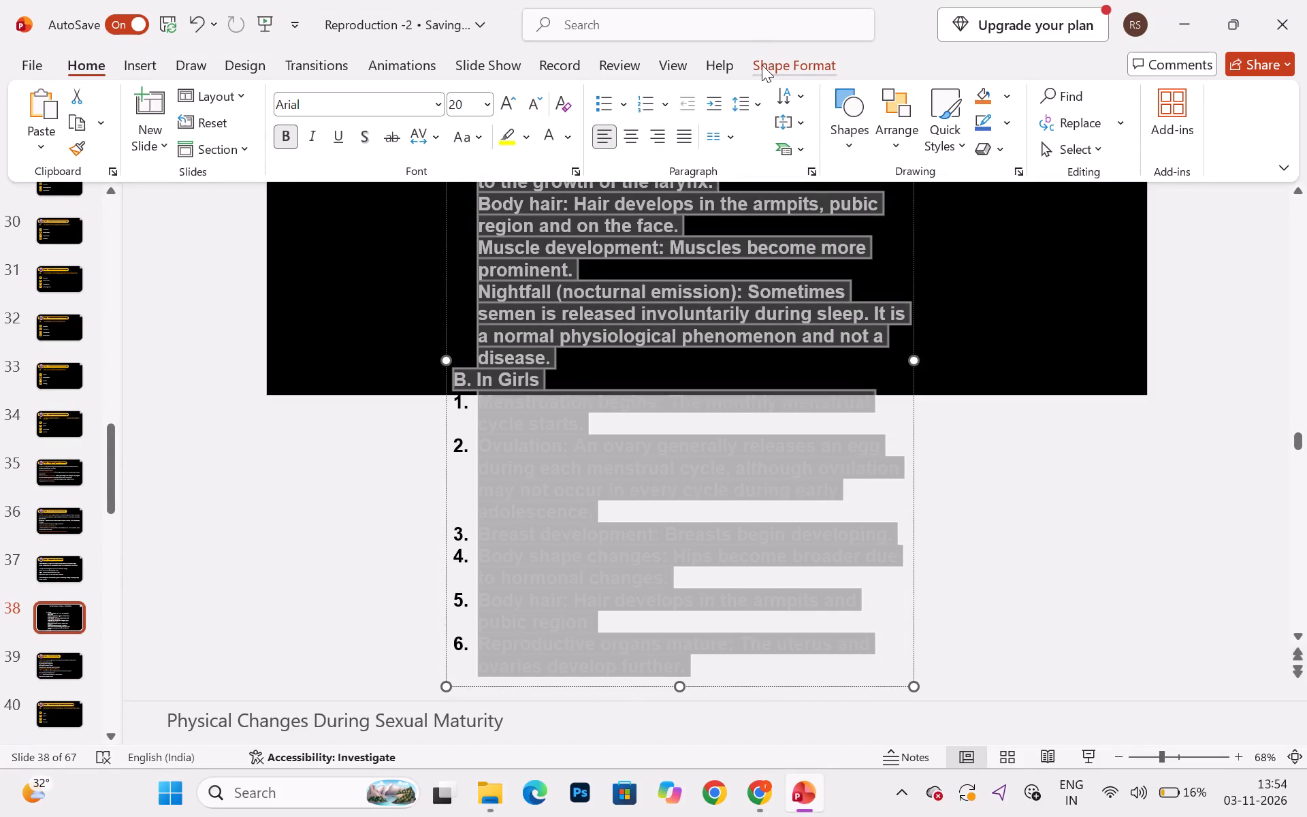
drag(752, 101, 751, 158)
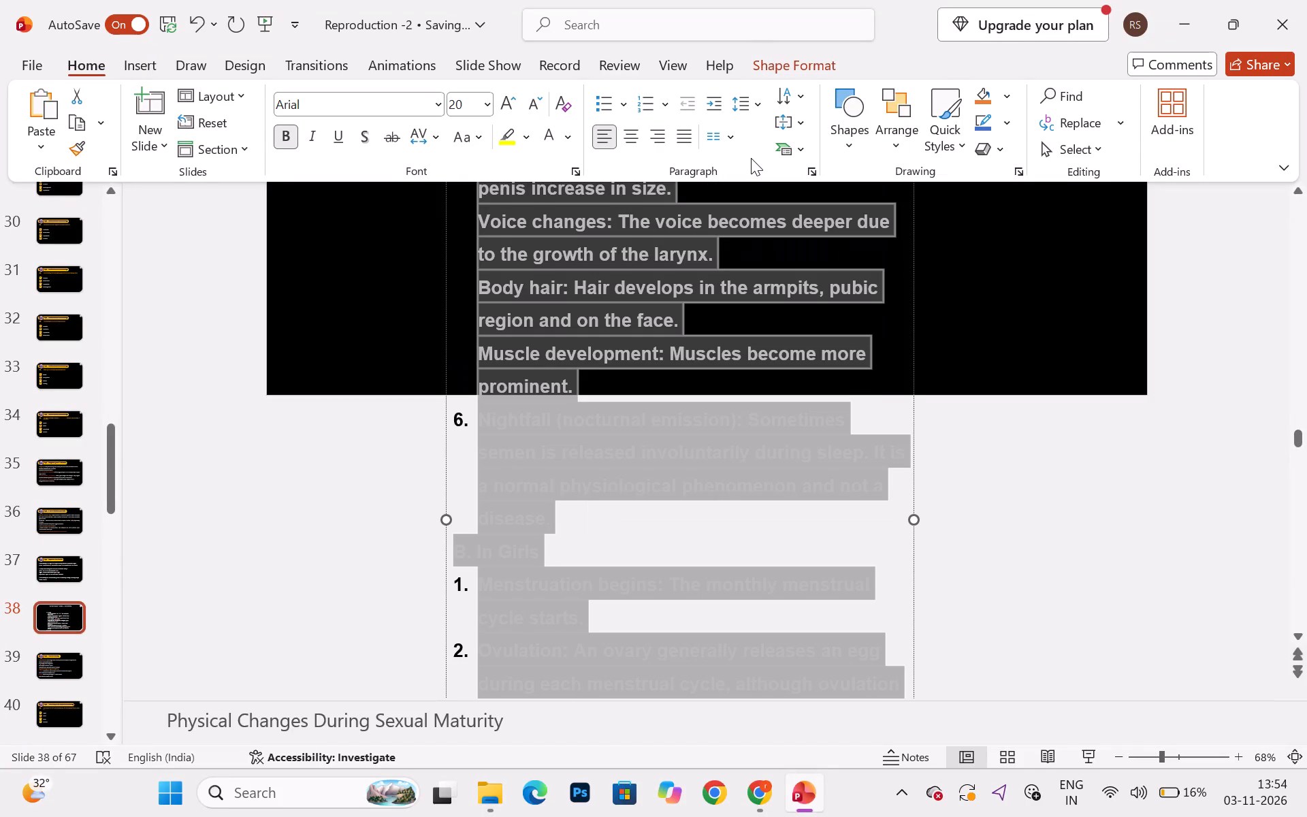
click(751, 158)
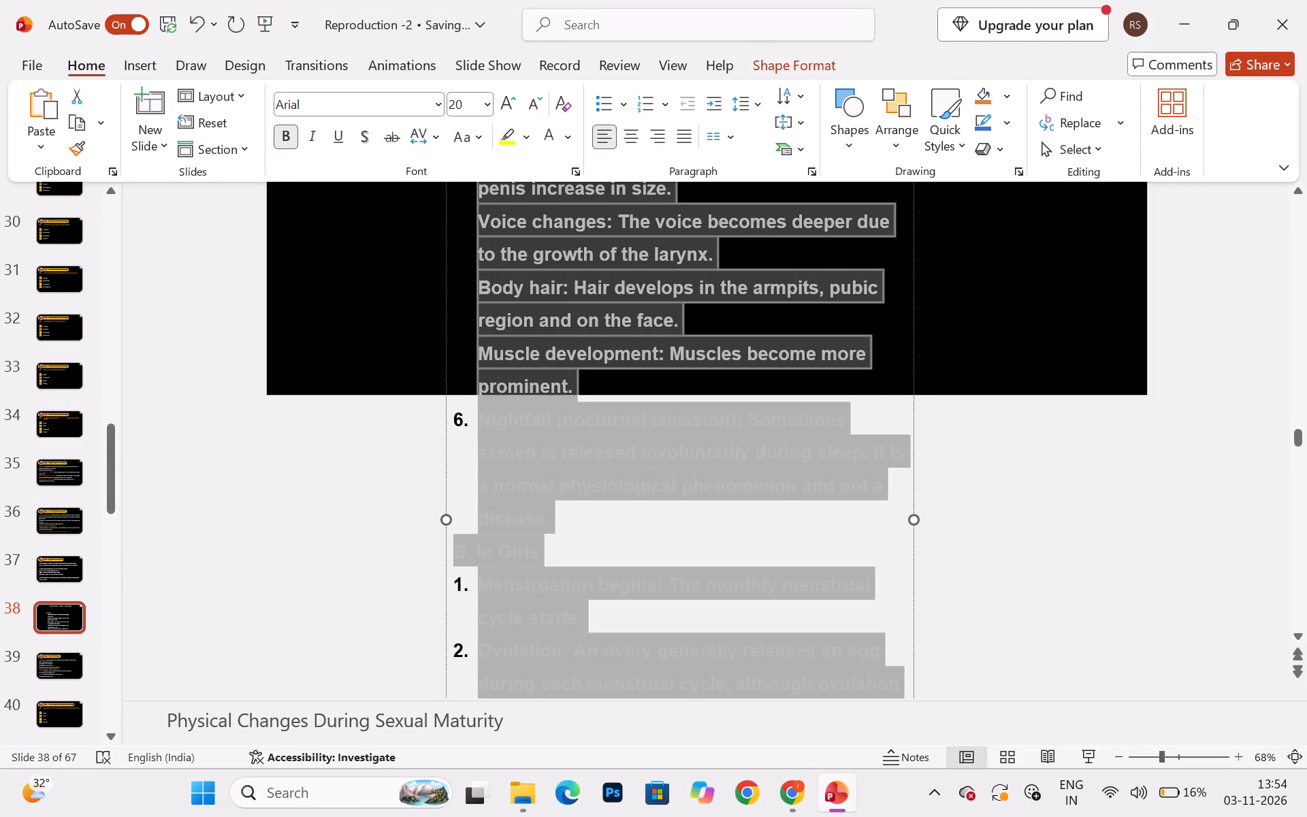
Widen the list text box and move it up just beneath the slide heading, near the slide's left edge.
drag(913, 519, 1124, 460)
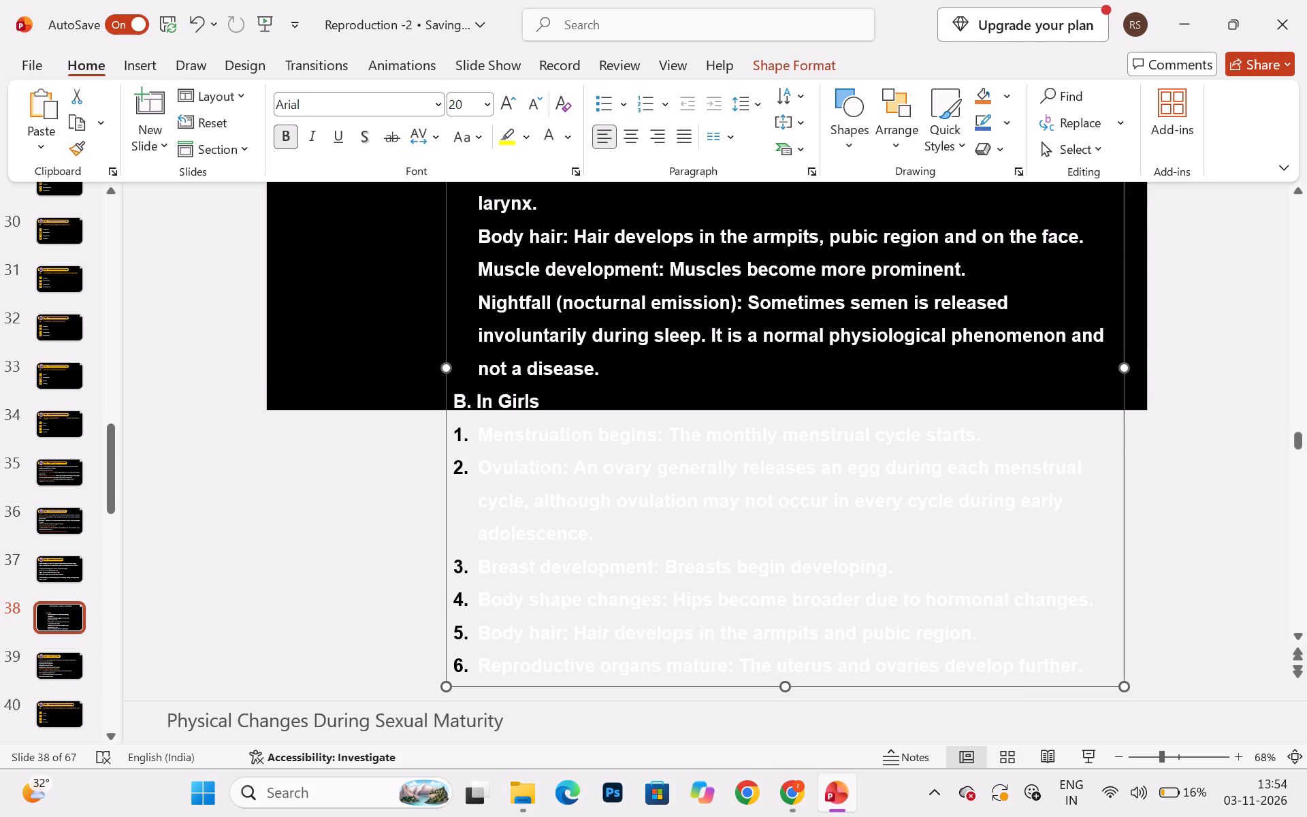
scroll(305, 455, up, 3)
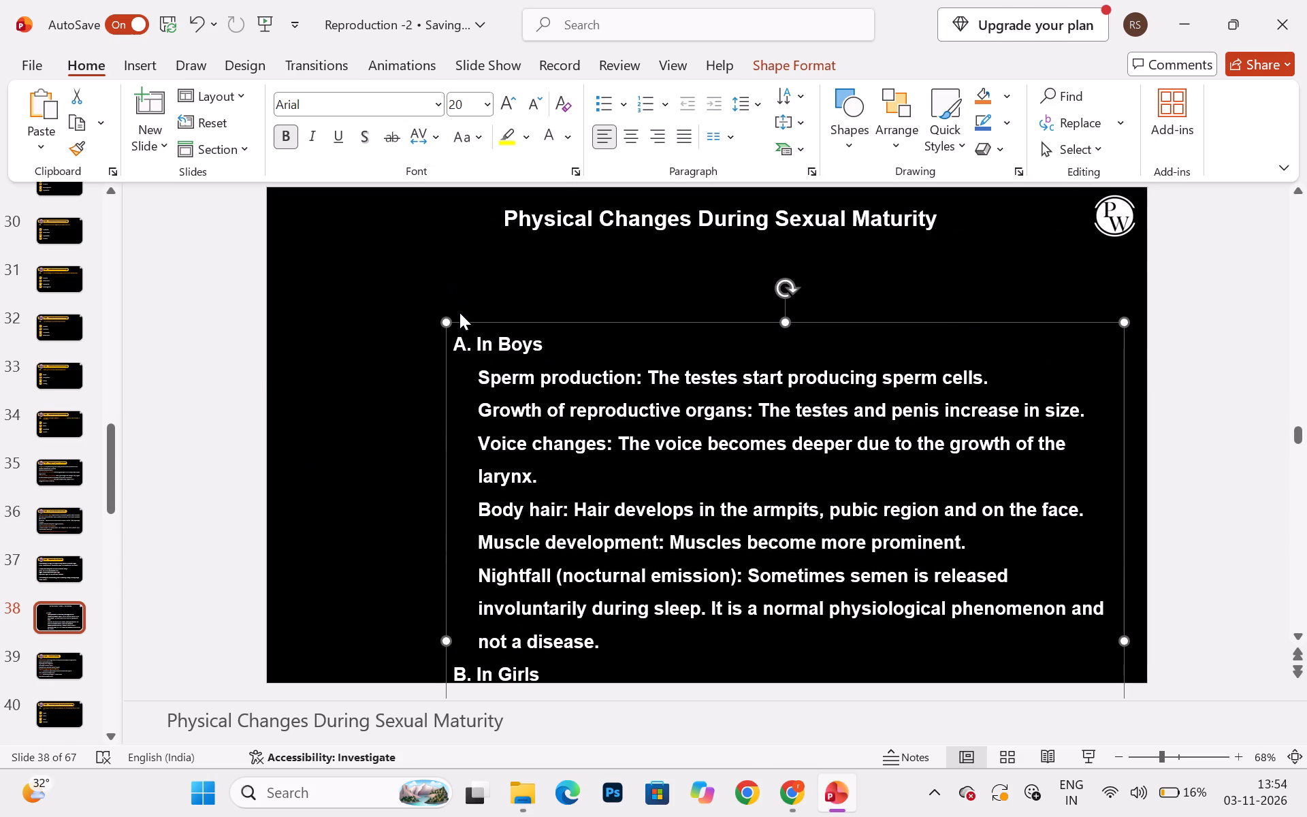
drag(462, 320, 332, 249)
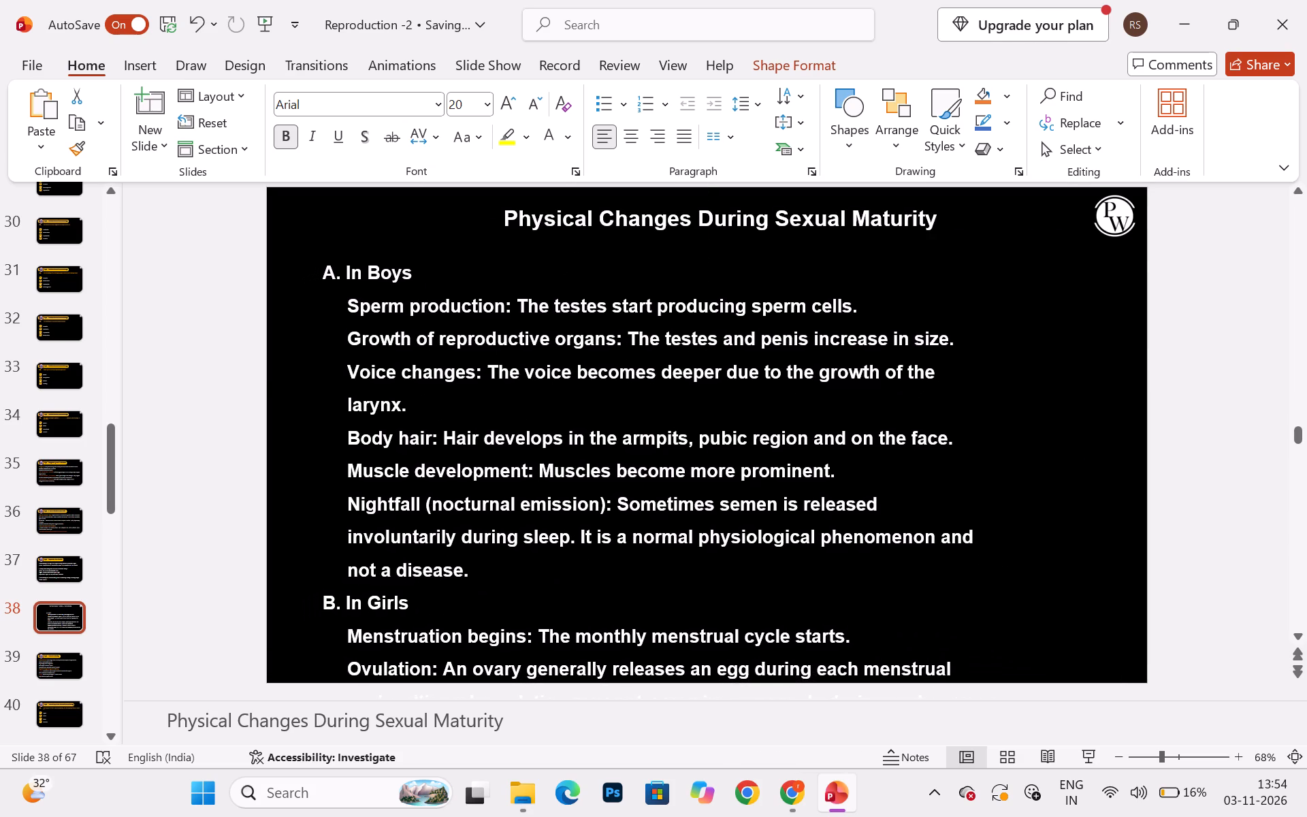
drag(332, 249, 341, 246)
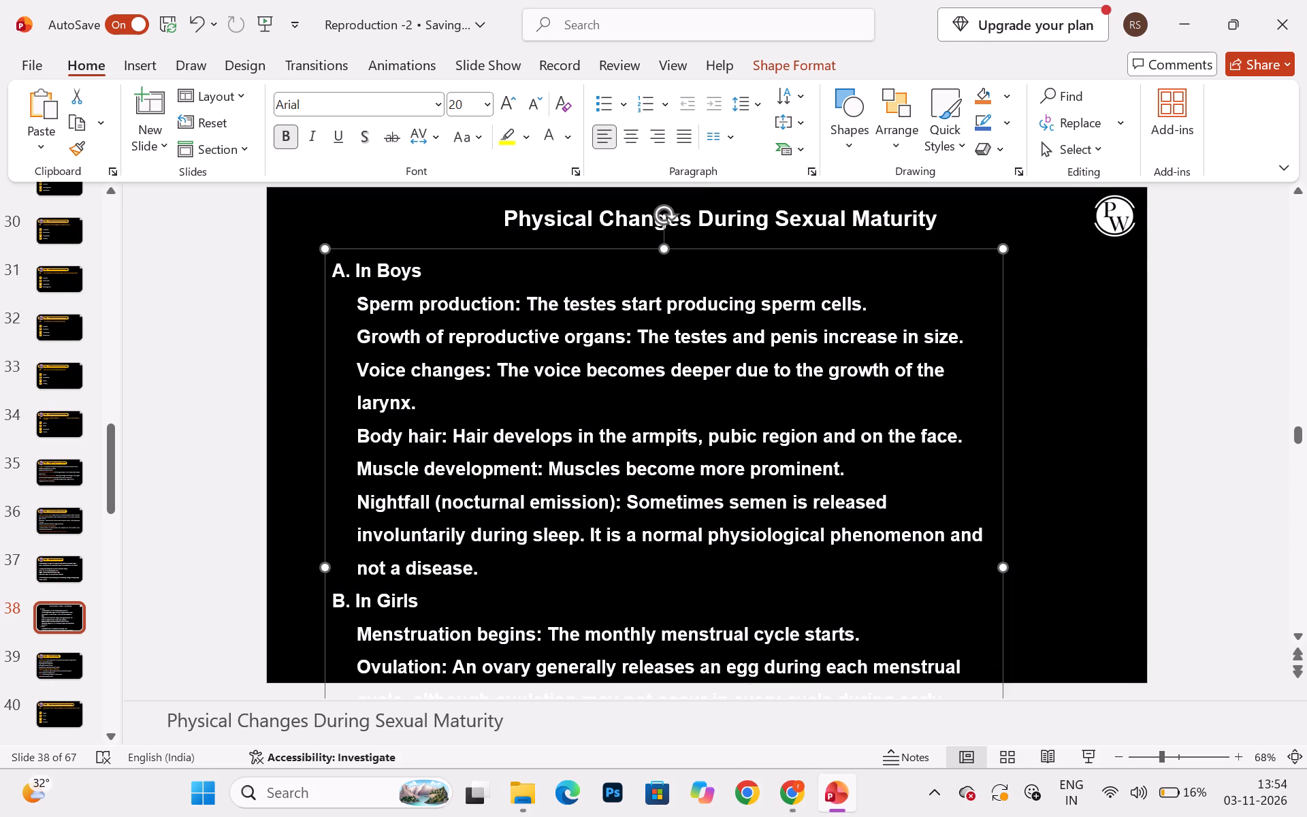
Cut the "B. In Girls" section from the list and paste it onto a new slide added after this one.
drag(337, 601, 558, 786)
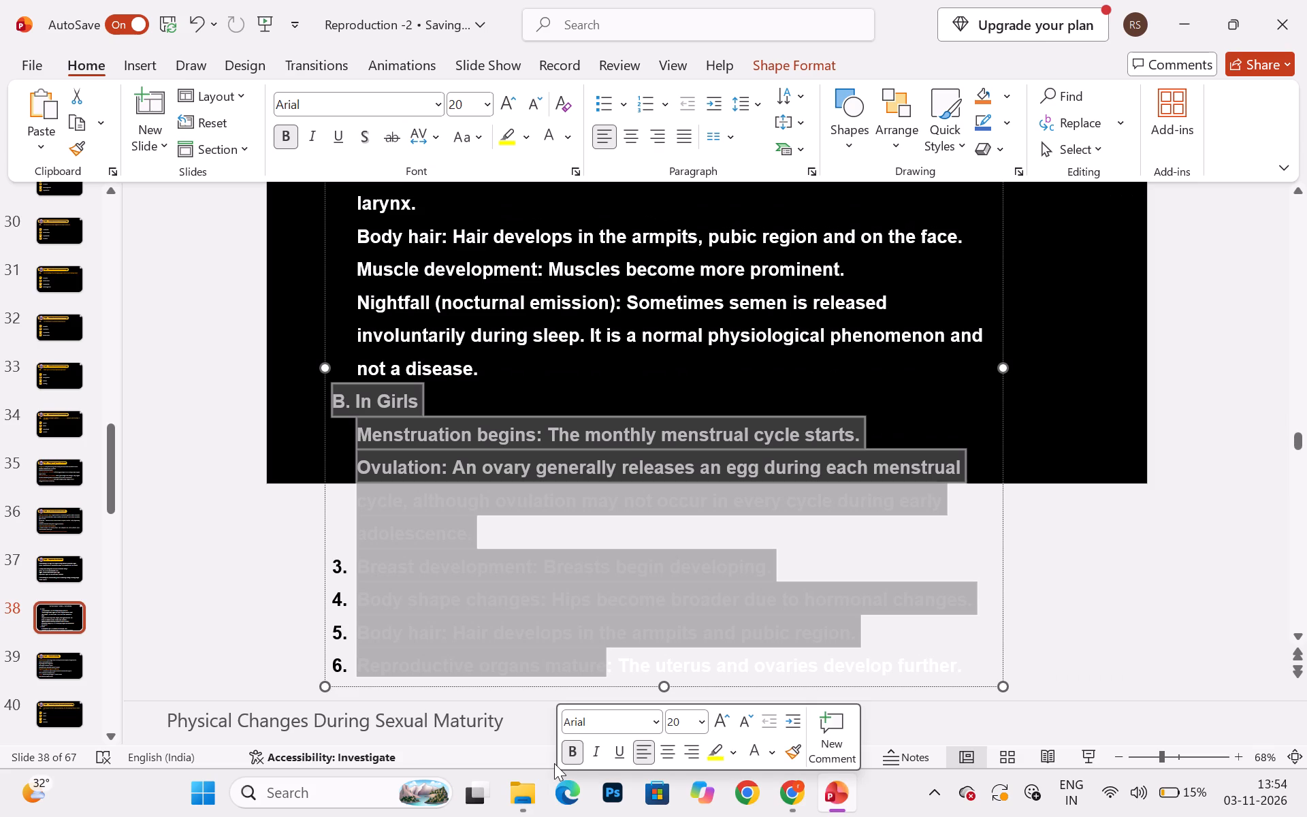
click(643, 551)
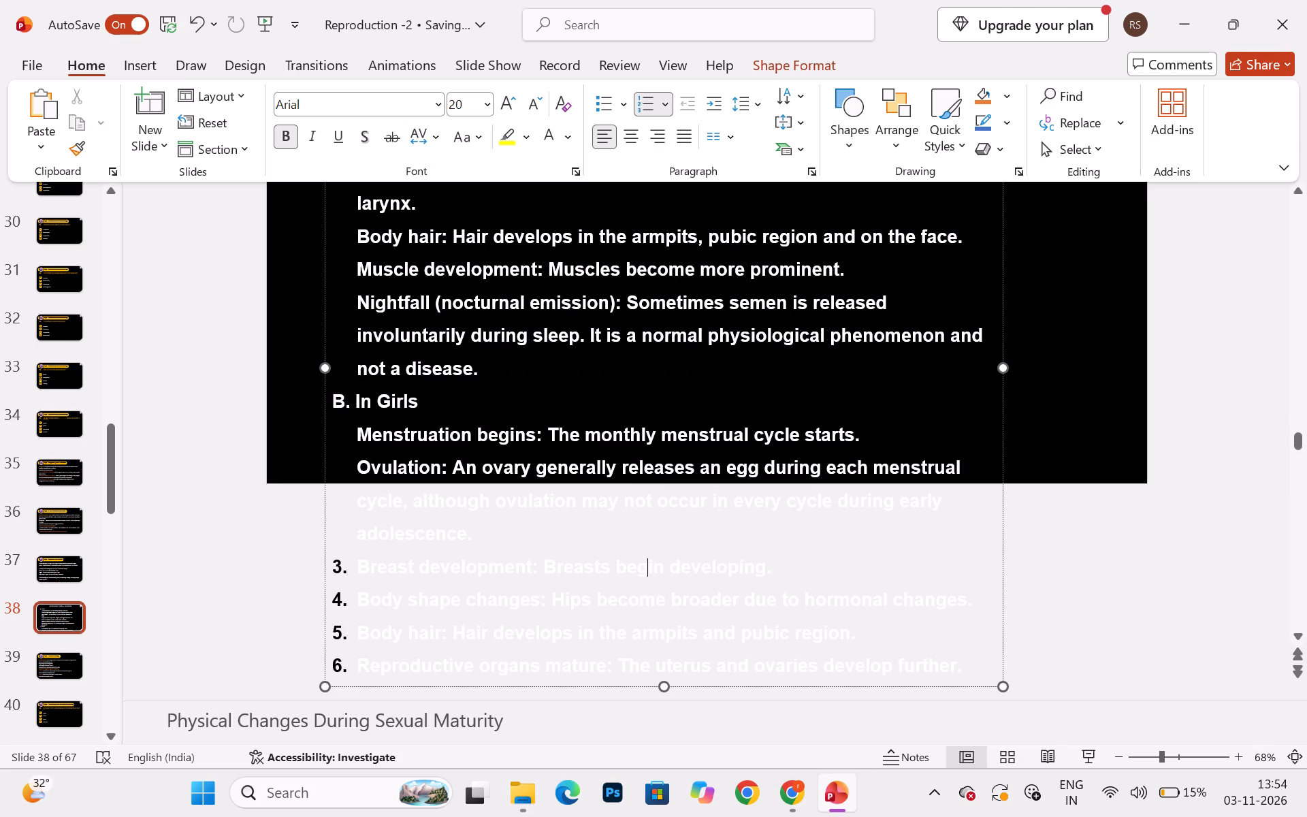
drag(333, 400, 965, 660)
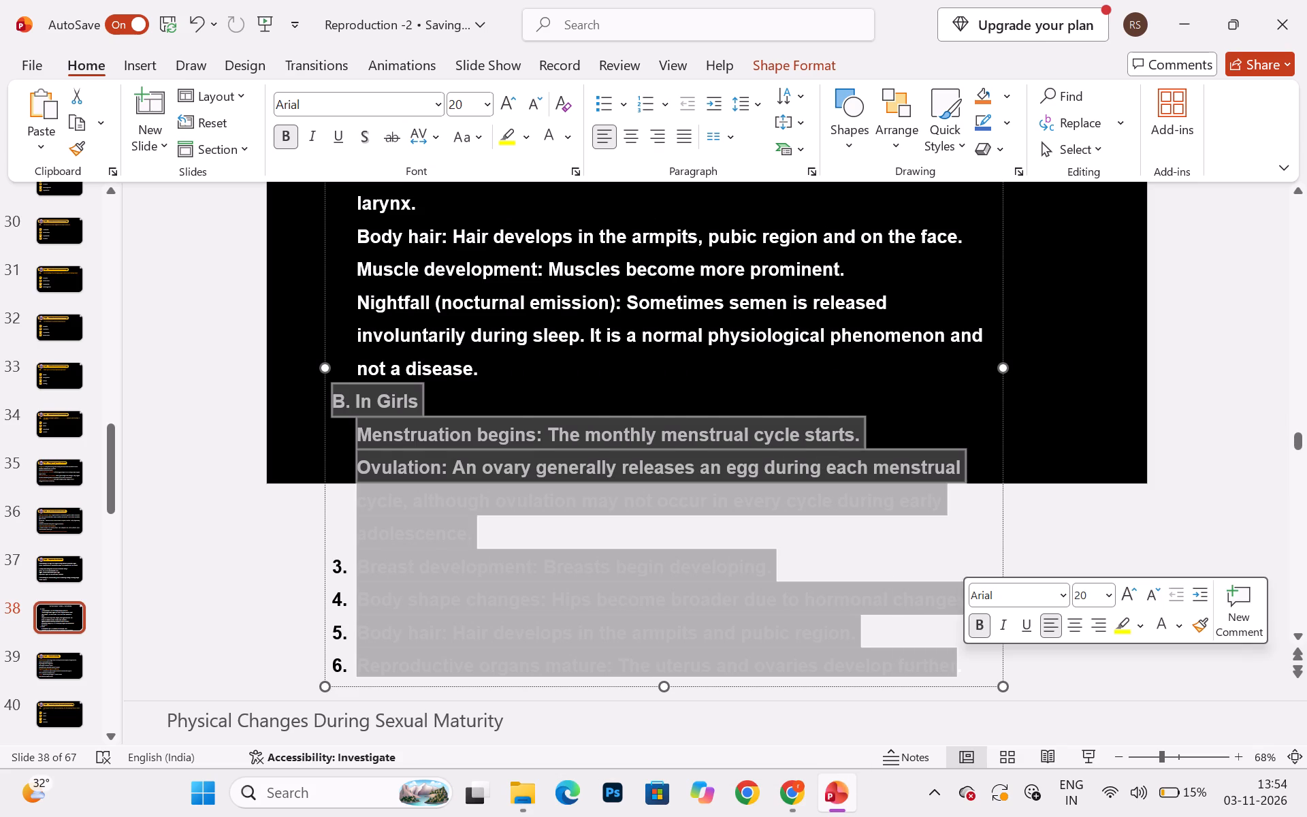
key(ctrl+x)
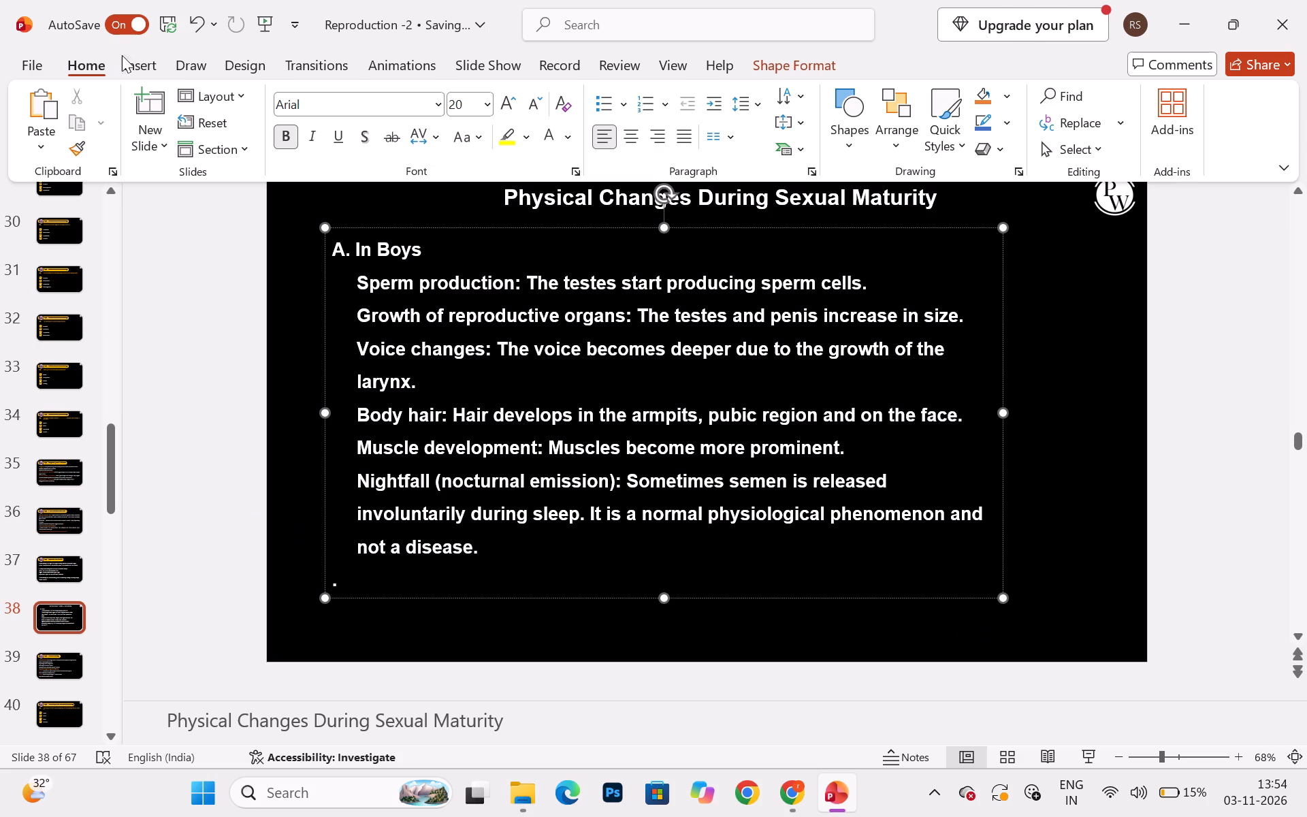
click(153, 91)
key(ctrl+v)
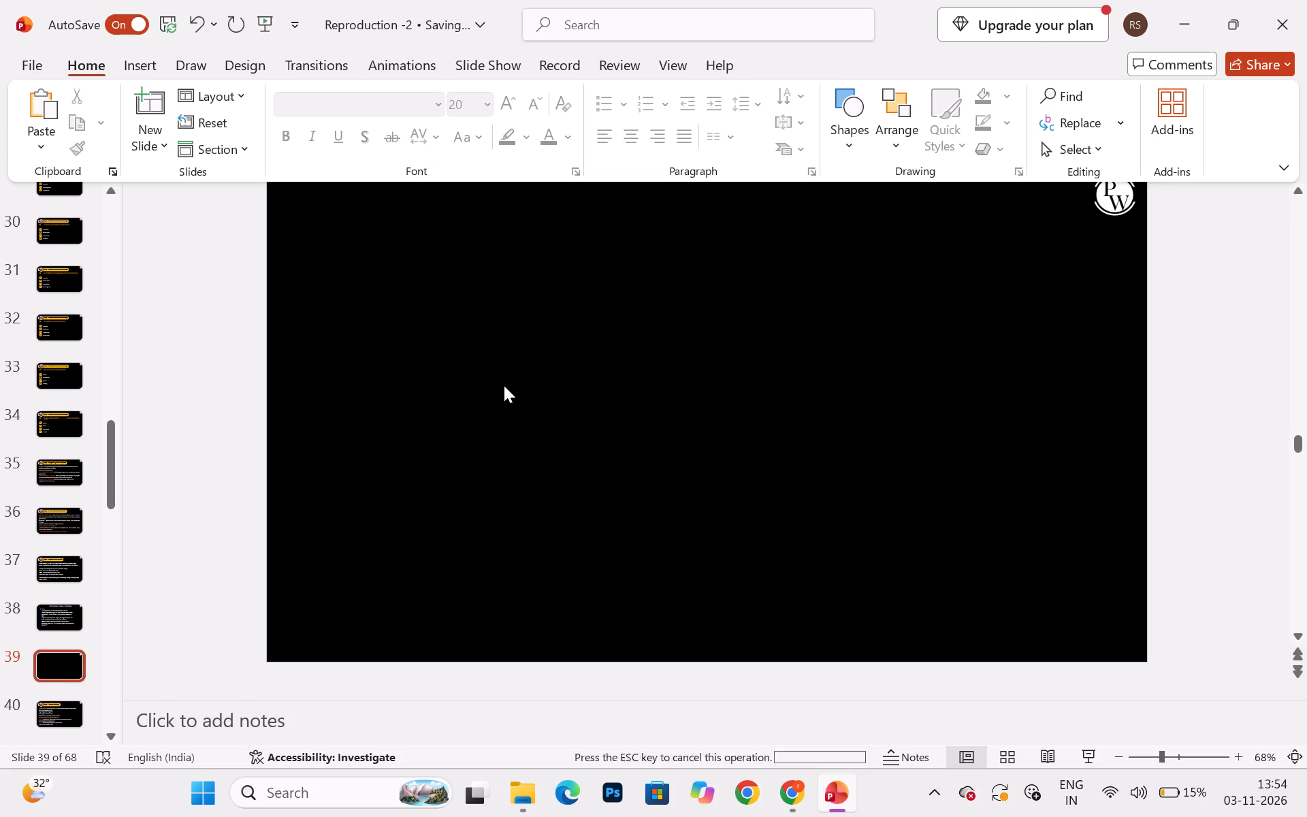
Move the "B. In Girls" text box toward the new slide's upper left and widen it to nearly the slide's full width.
drag(448, 427, 351, 426)
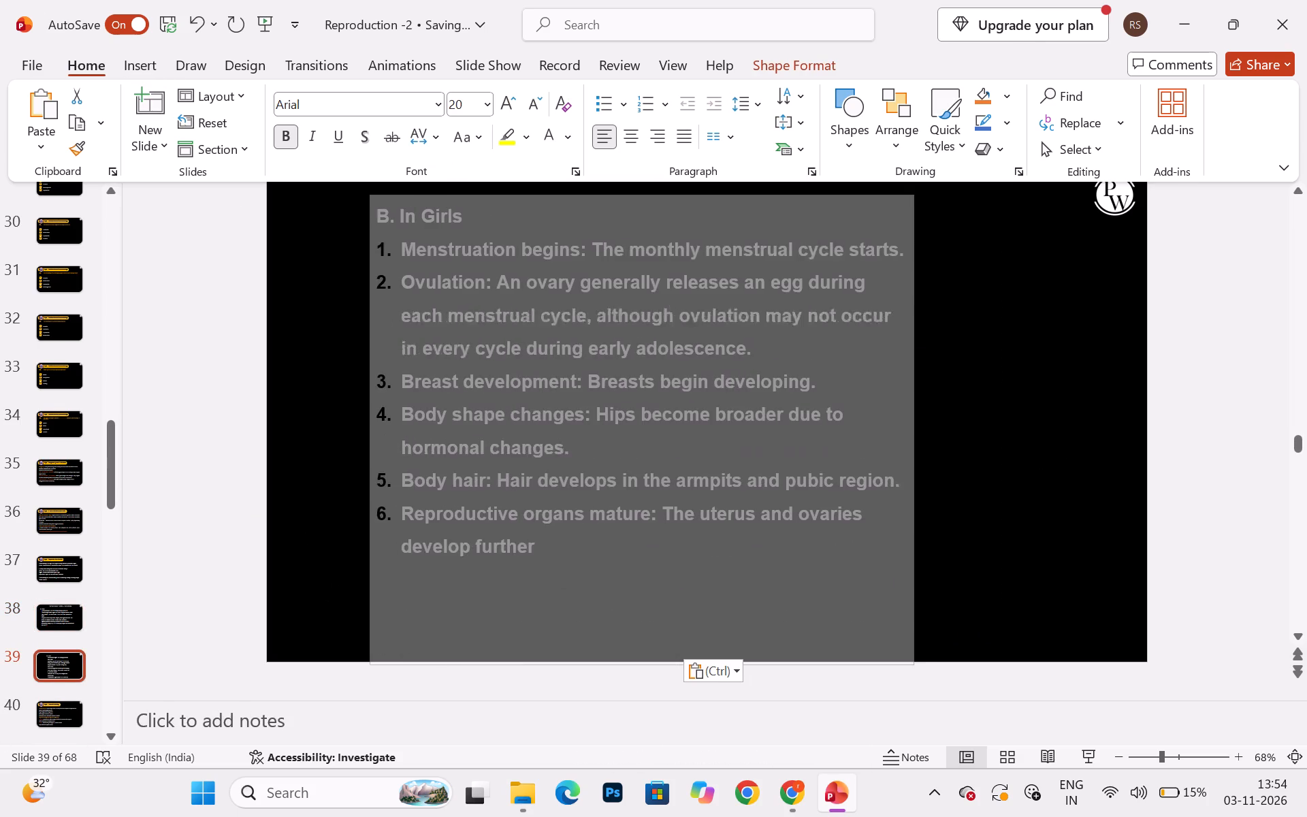
drag(351, 426, 326, 428)
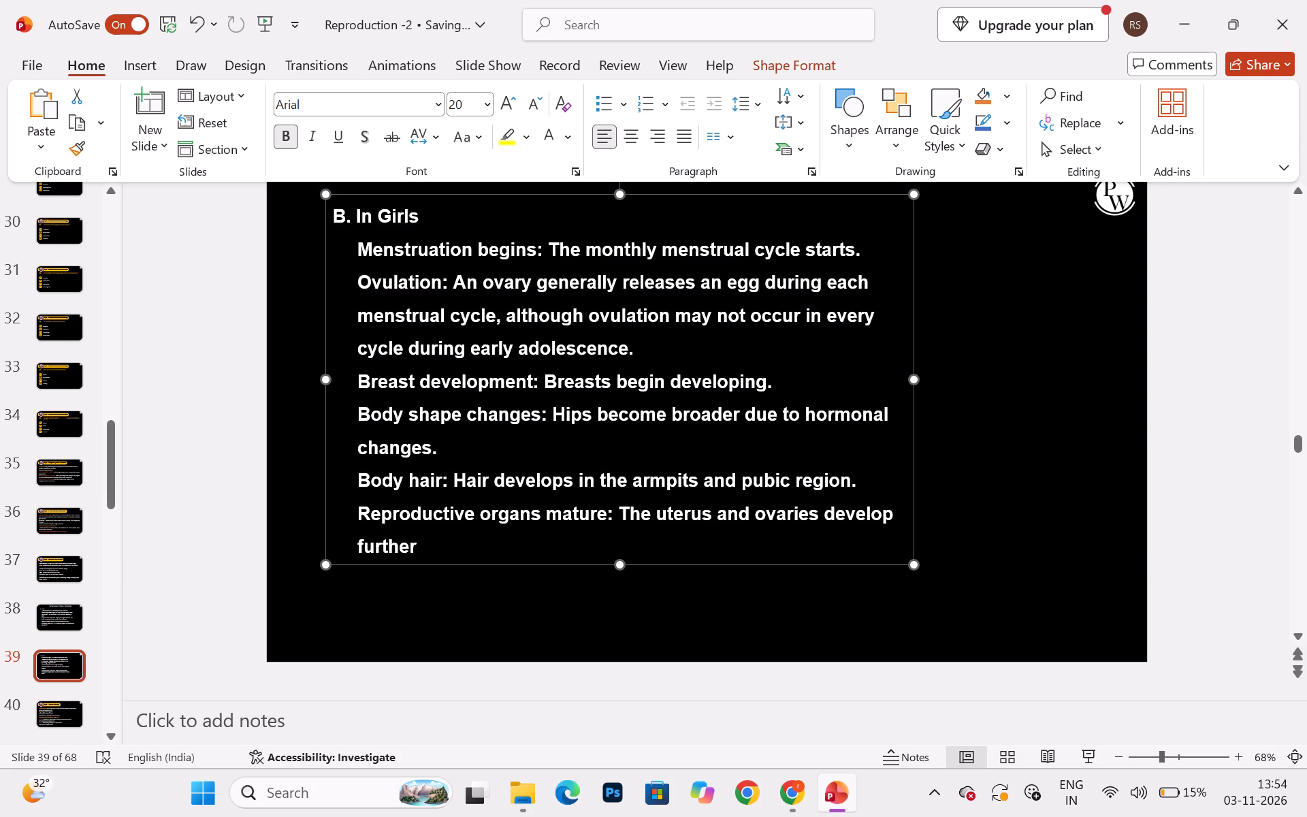
drag(630, 190, 613, 221)
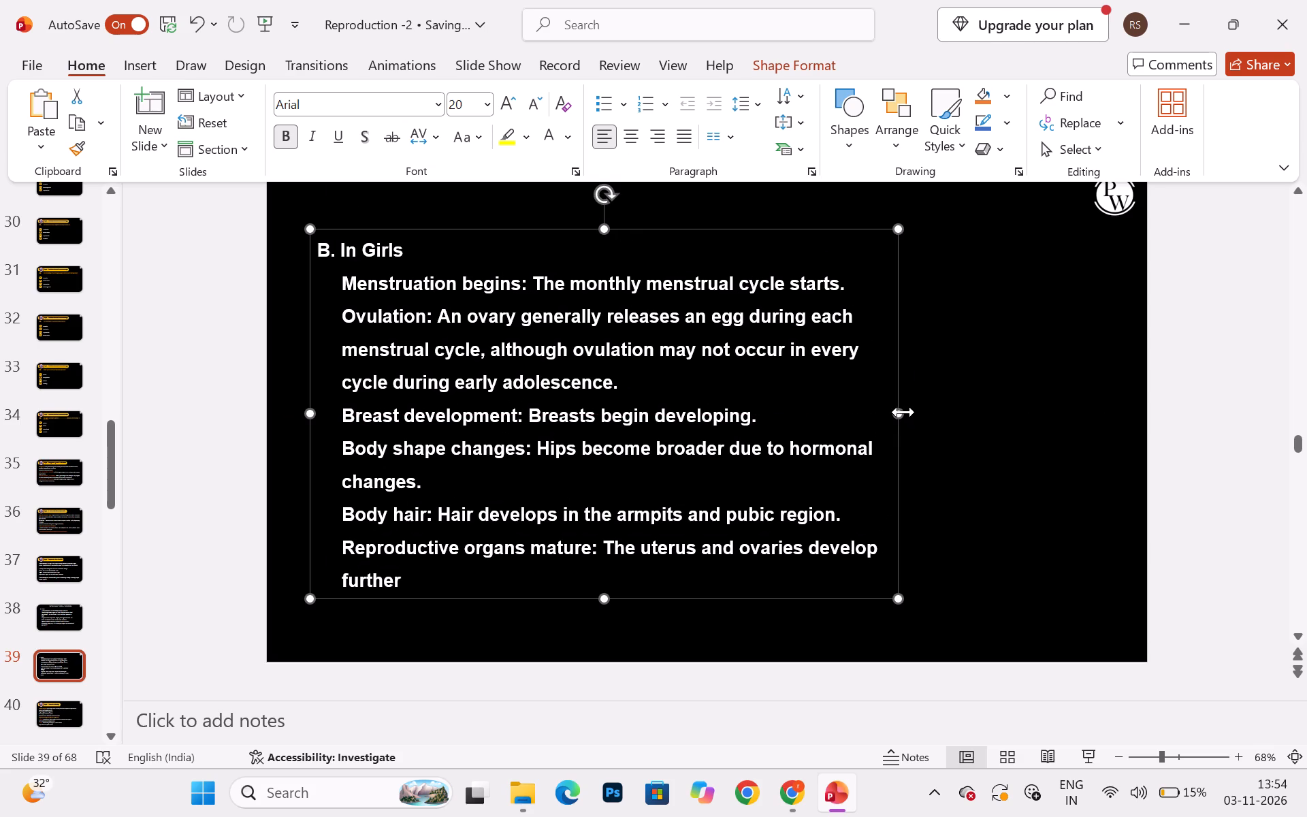
drag(903, 412, 1095, 419)
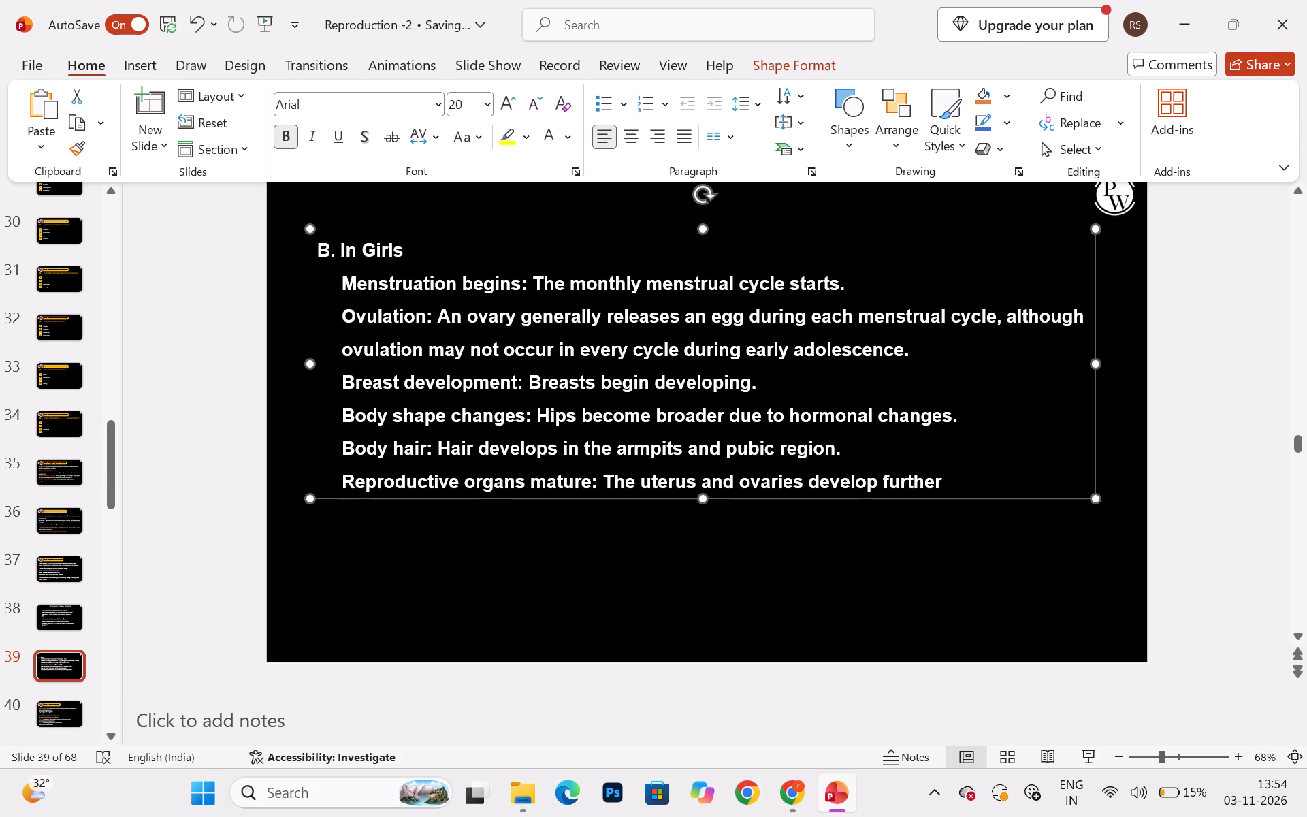
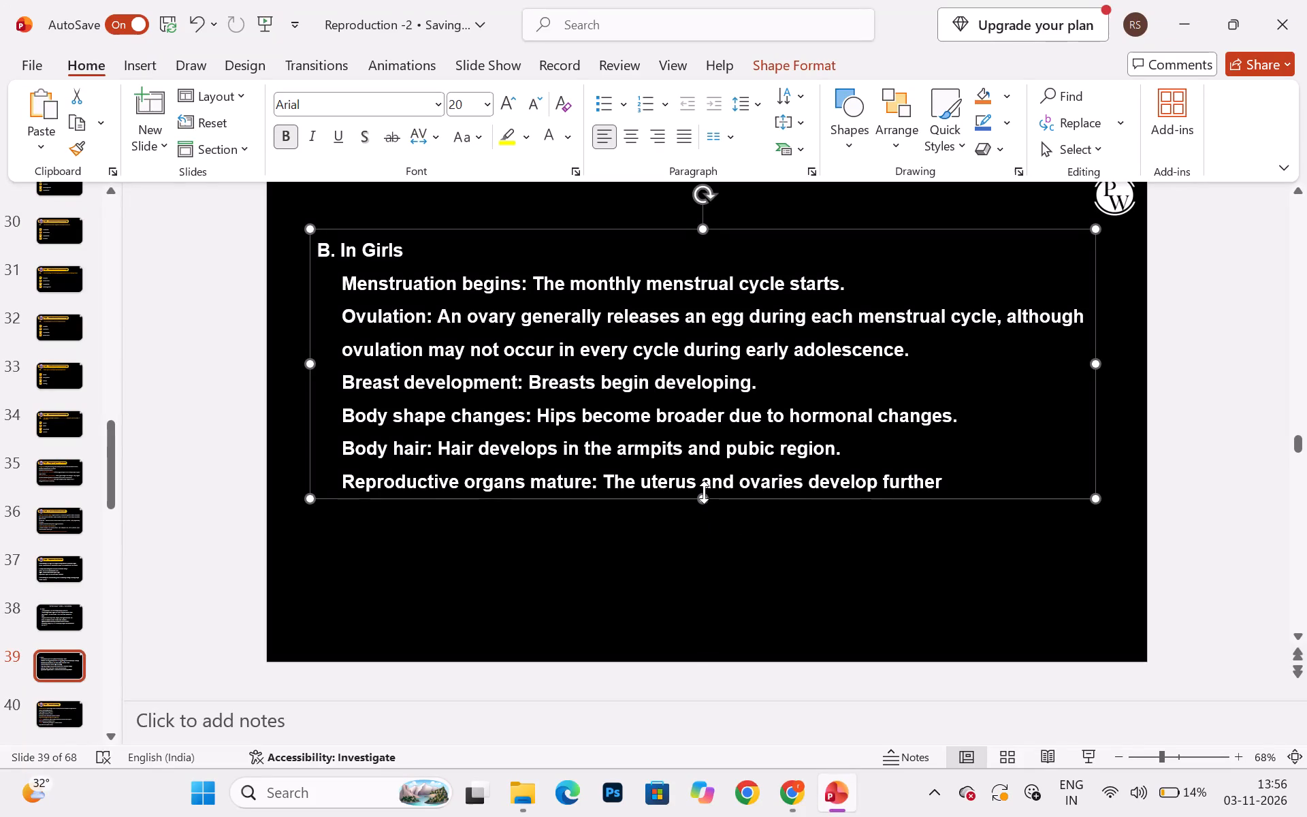
Move the "B. In Girls" text box slightly down on its slide to leave more space above it.
drag(704, 492, 701, 542)
click(637, 601)
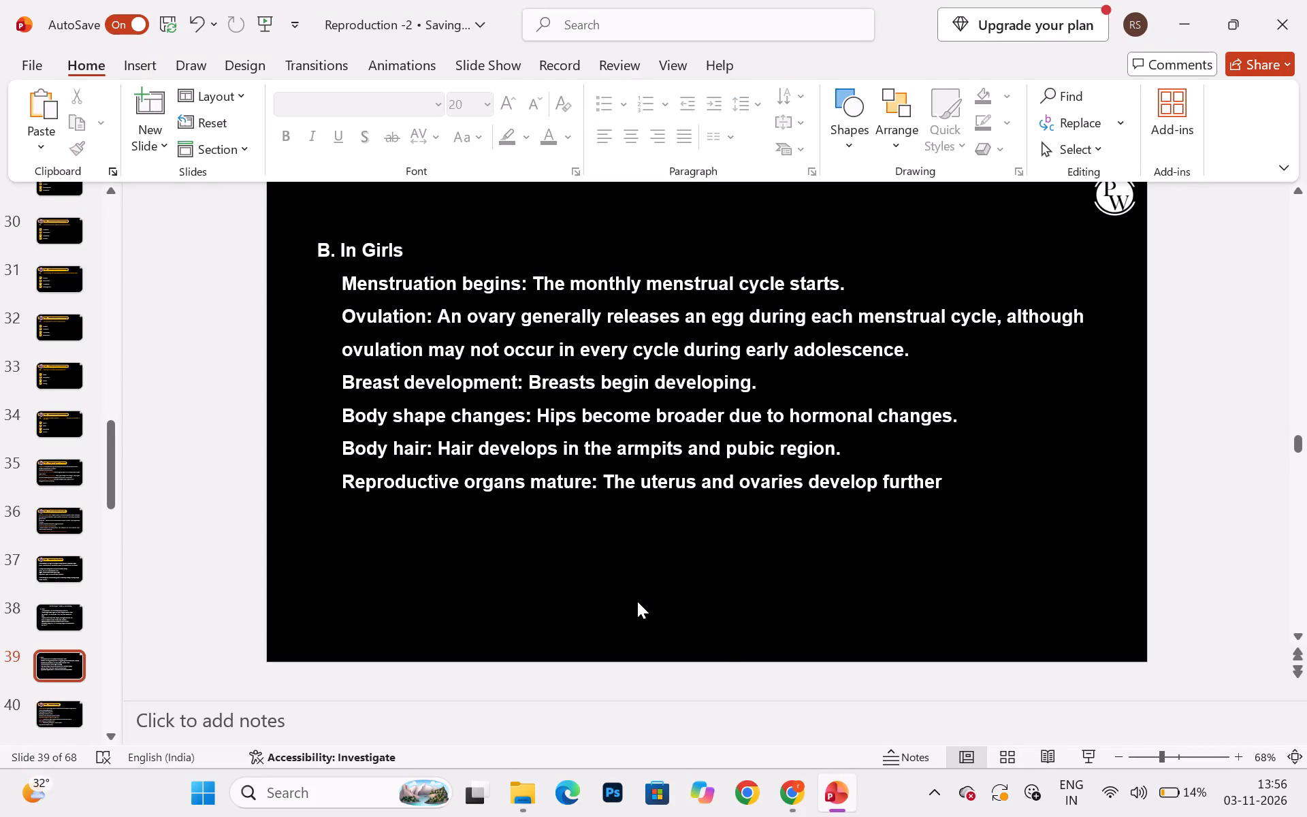
click(626, 430)
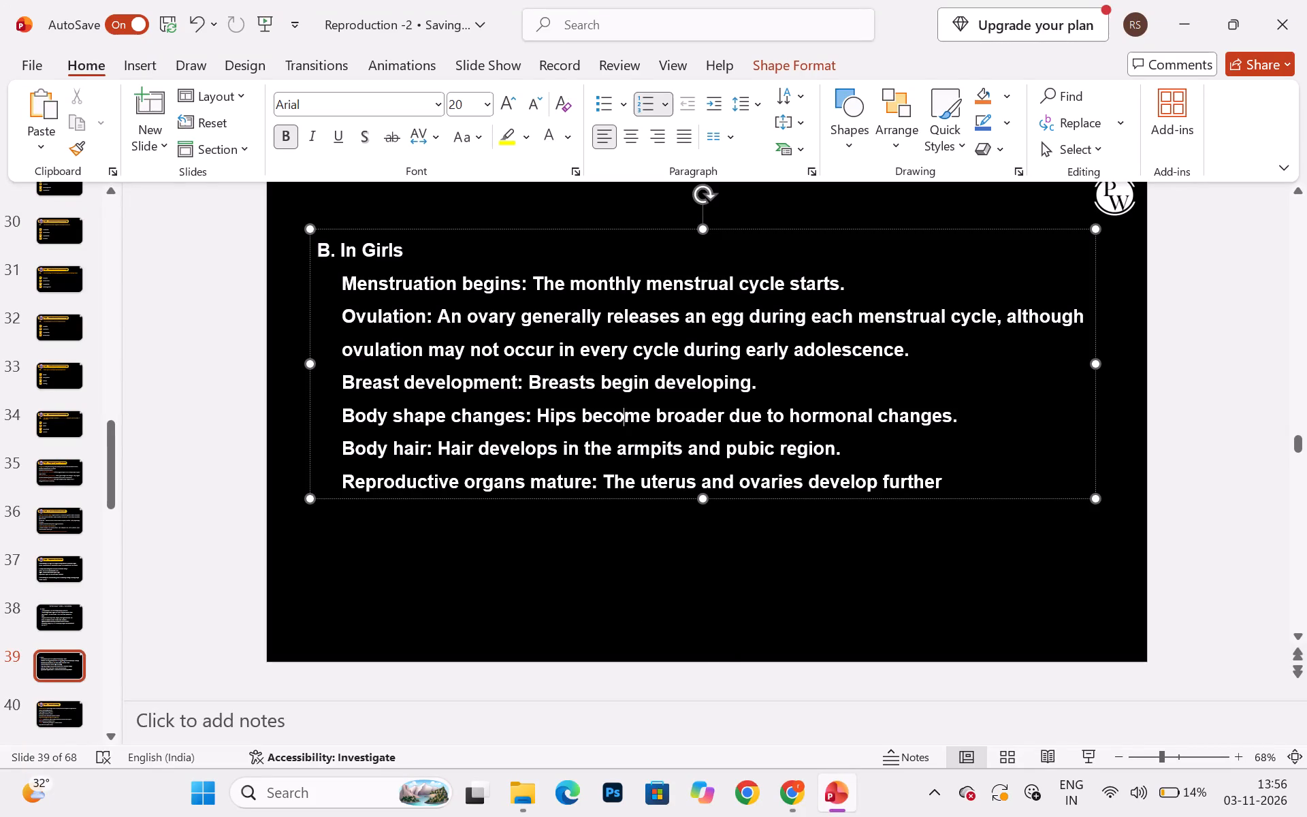
drag(739, 229, 736, 264)
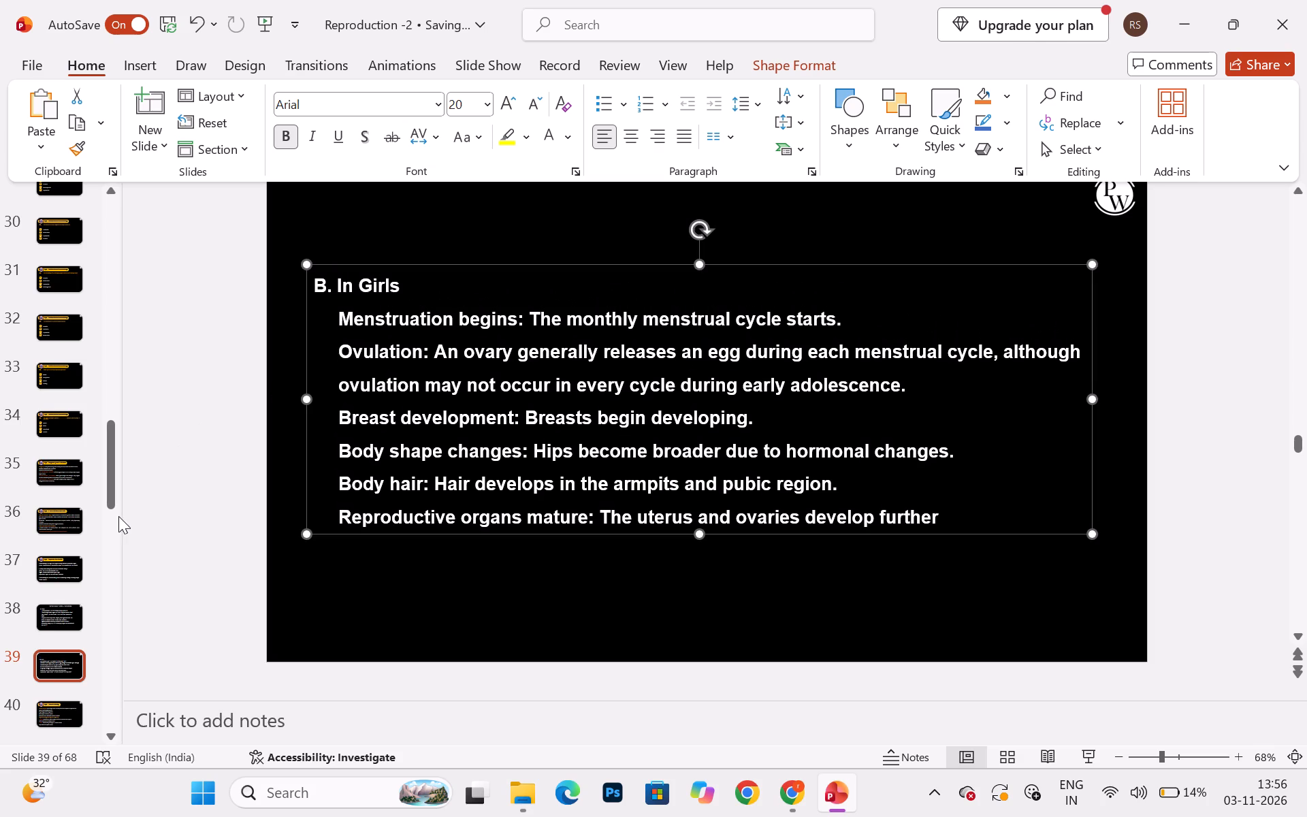
On the preceding slide, move the heading "Physical Changes During Sexual Maturity" slightly down, close above the "A. In Boys" list.
click(52, 625)
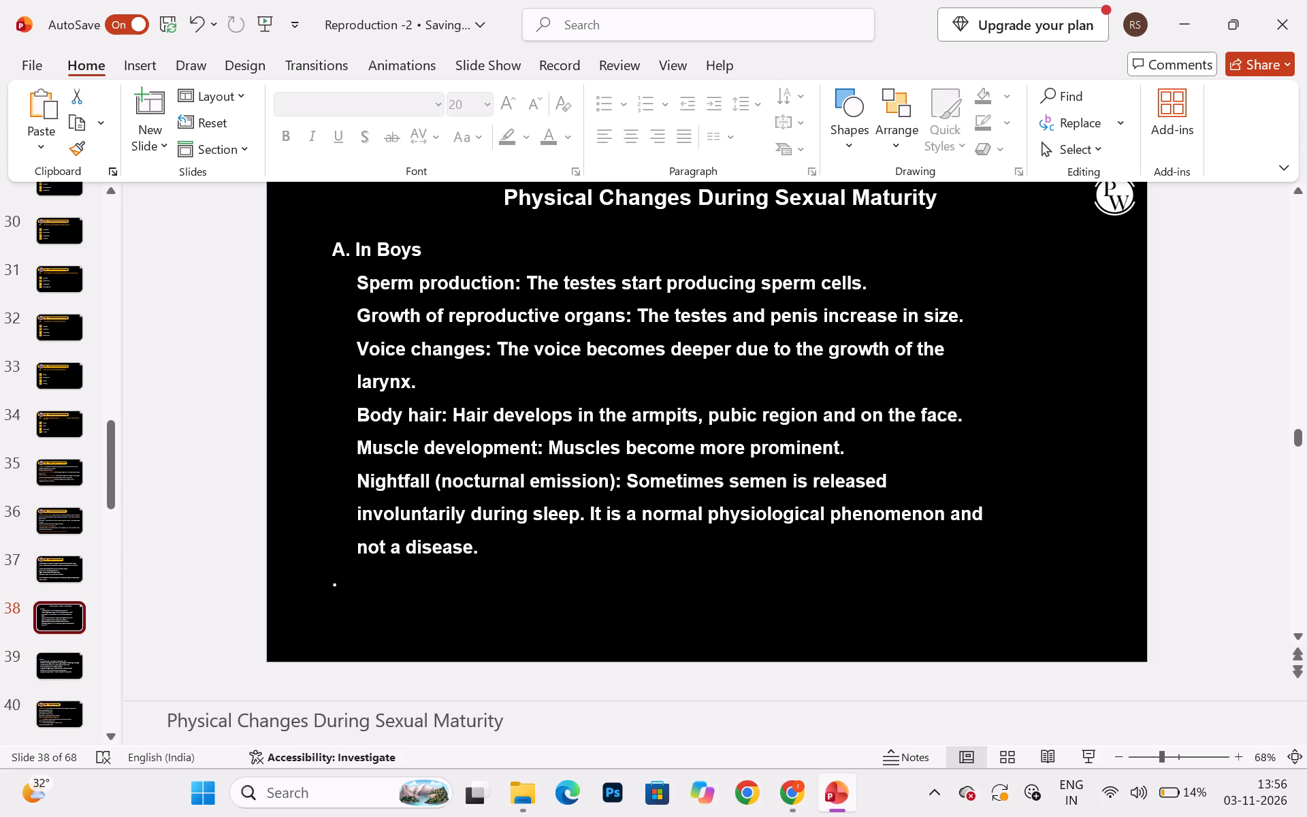
click(641, 187)
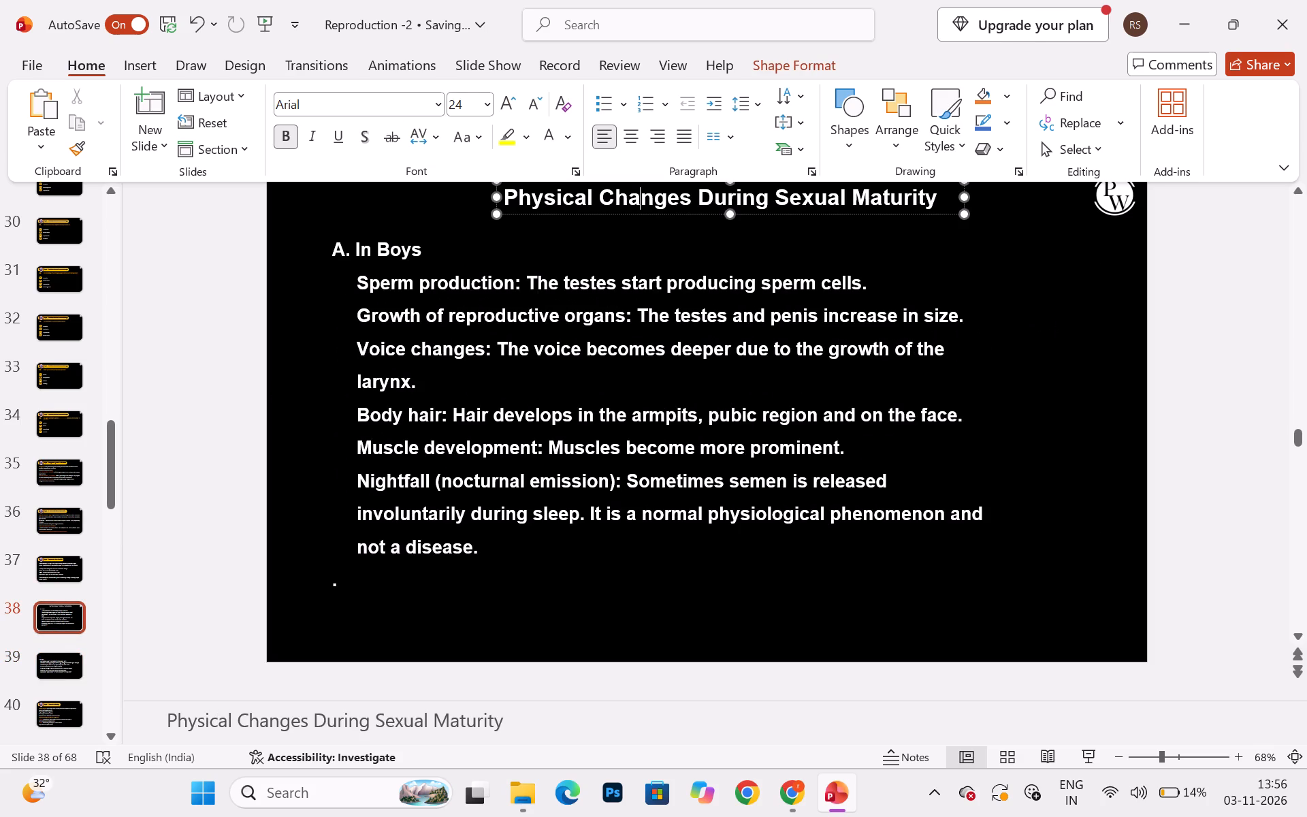
drag(738, 215, 730, 255)
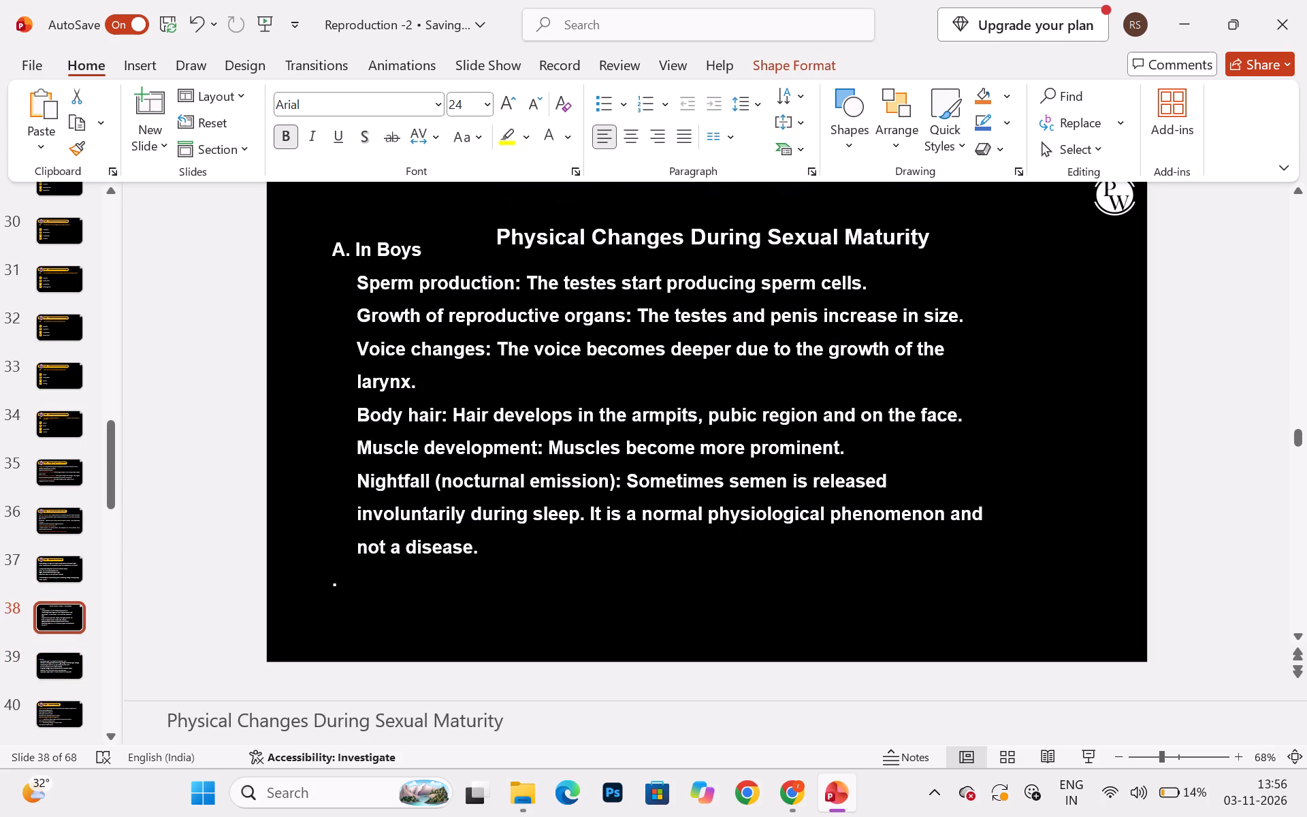
drag(730, 255, 730, 246)
Move the "A. In Boys" text box down and slightly right so it sits clear beneath the heading.
drag(483, 406, 415, 233)
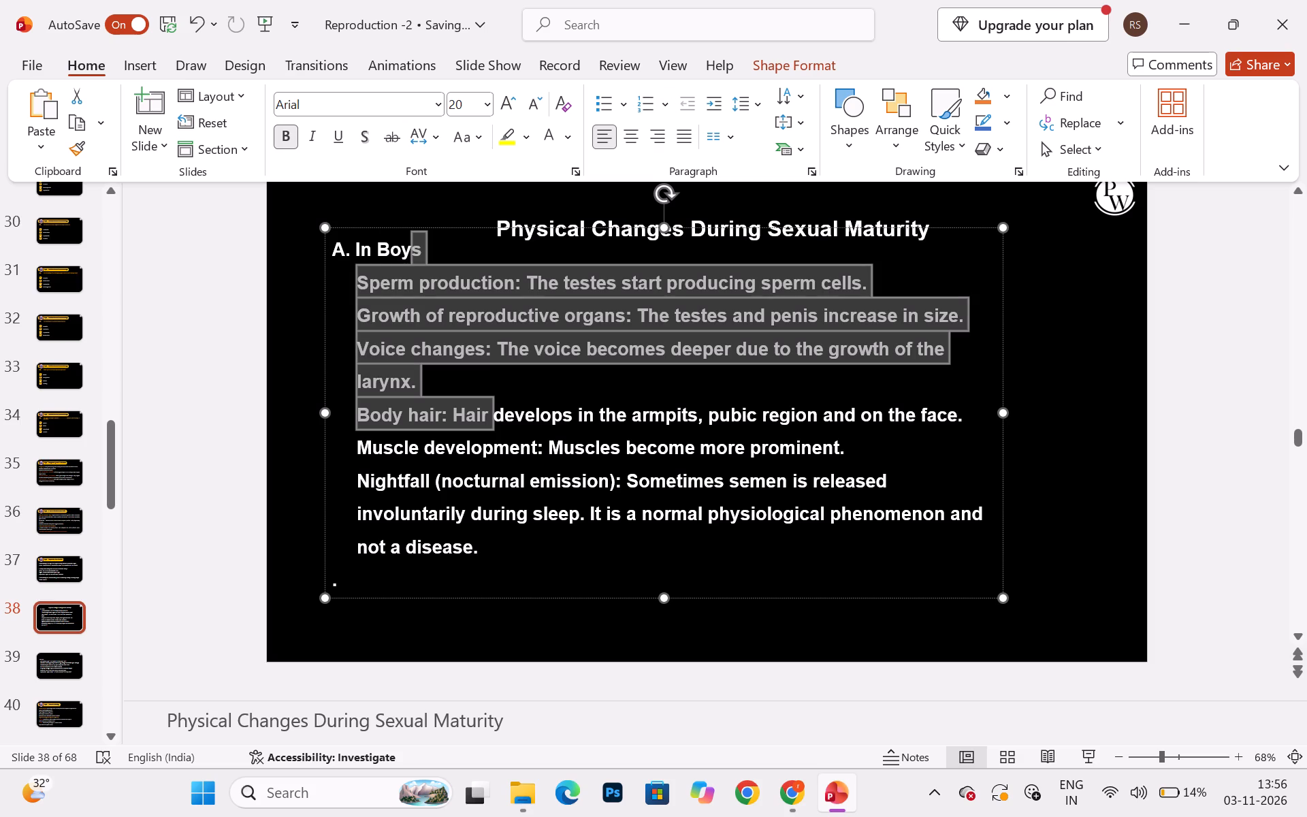
drag(415, 233, 447, 225)
click(447, 225)
drag(447, 225, 443, 239)
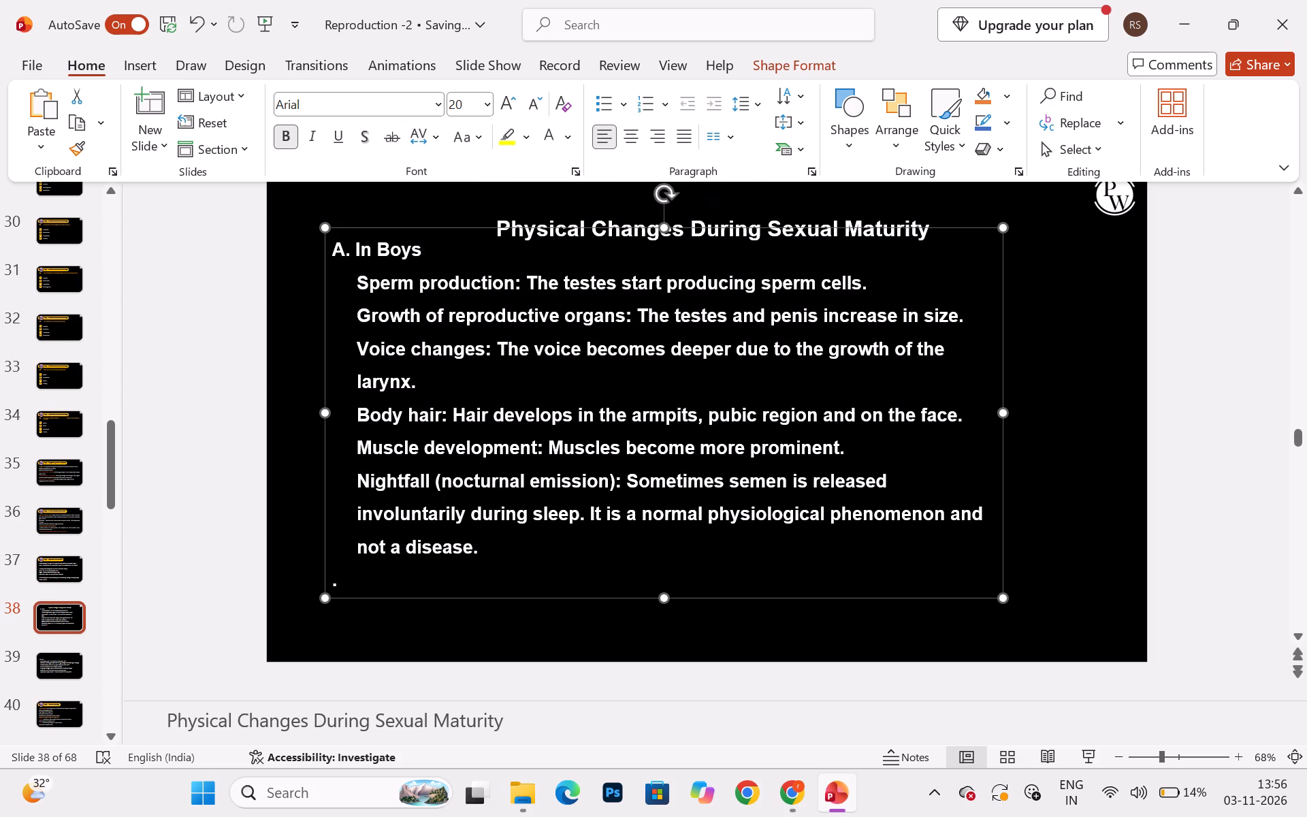
drag(443, 239, 457, 263)
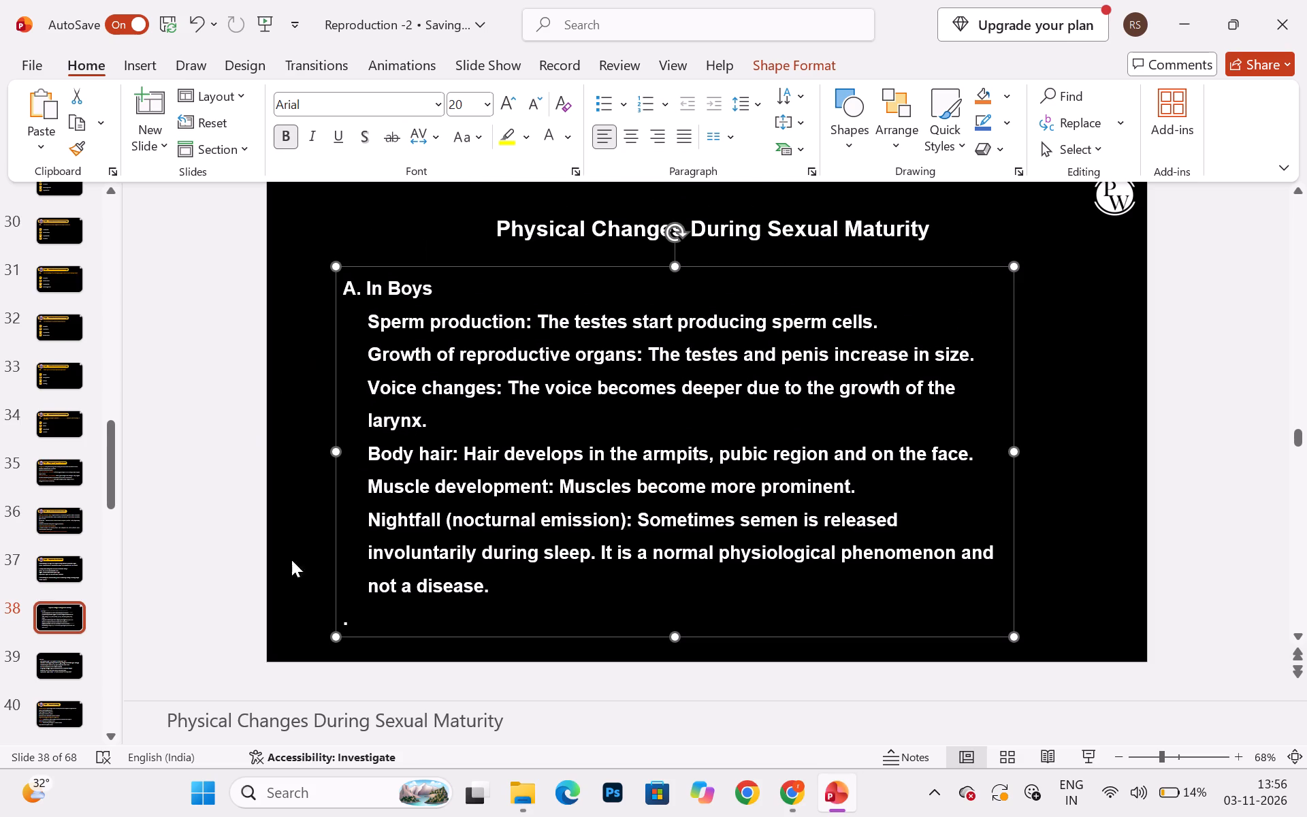
Delete the stray full stop on the last line of the "A. In Boys" text box.
click(356, 624)
key(BackSpace)
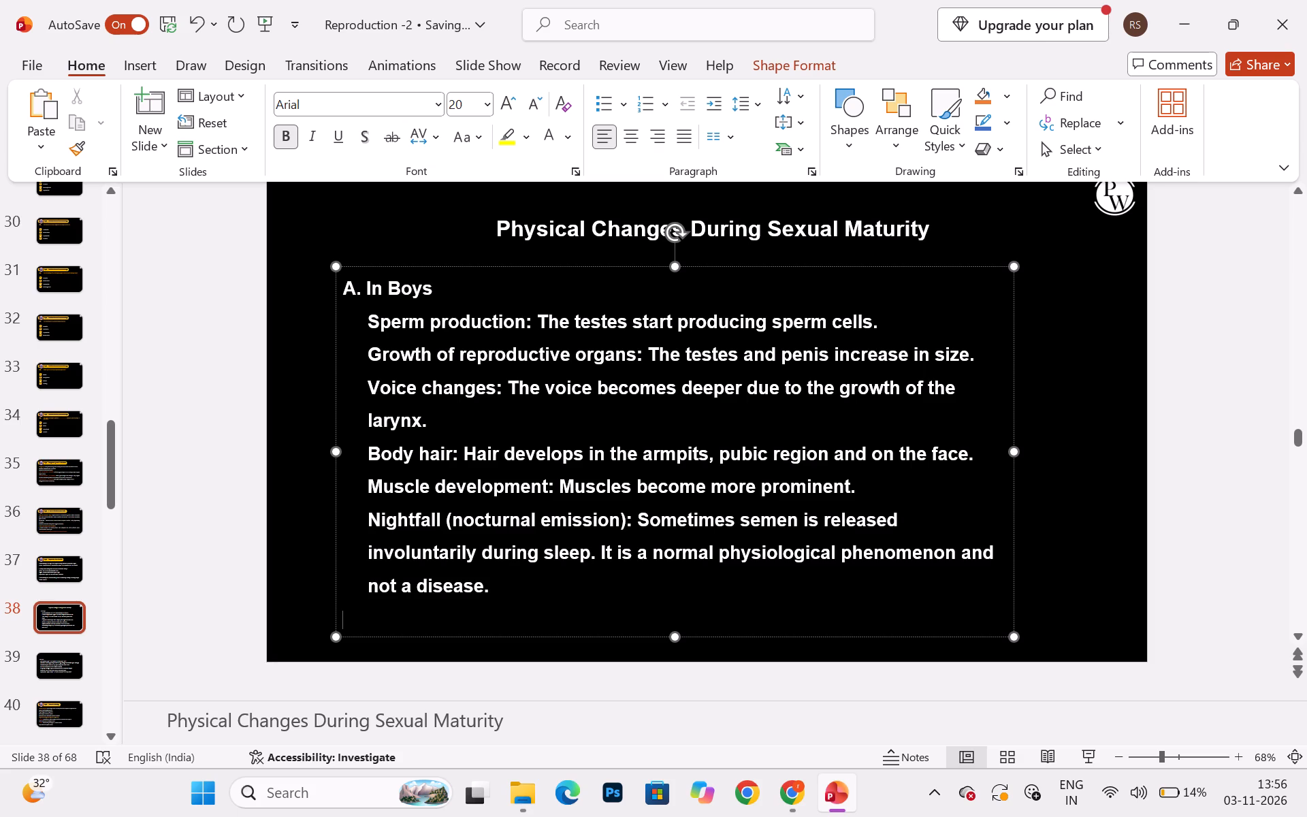
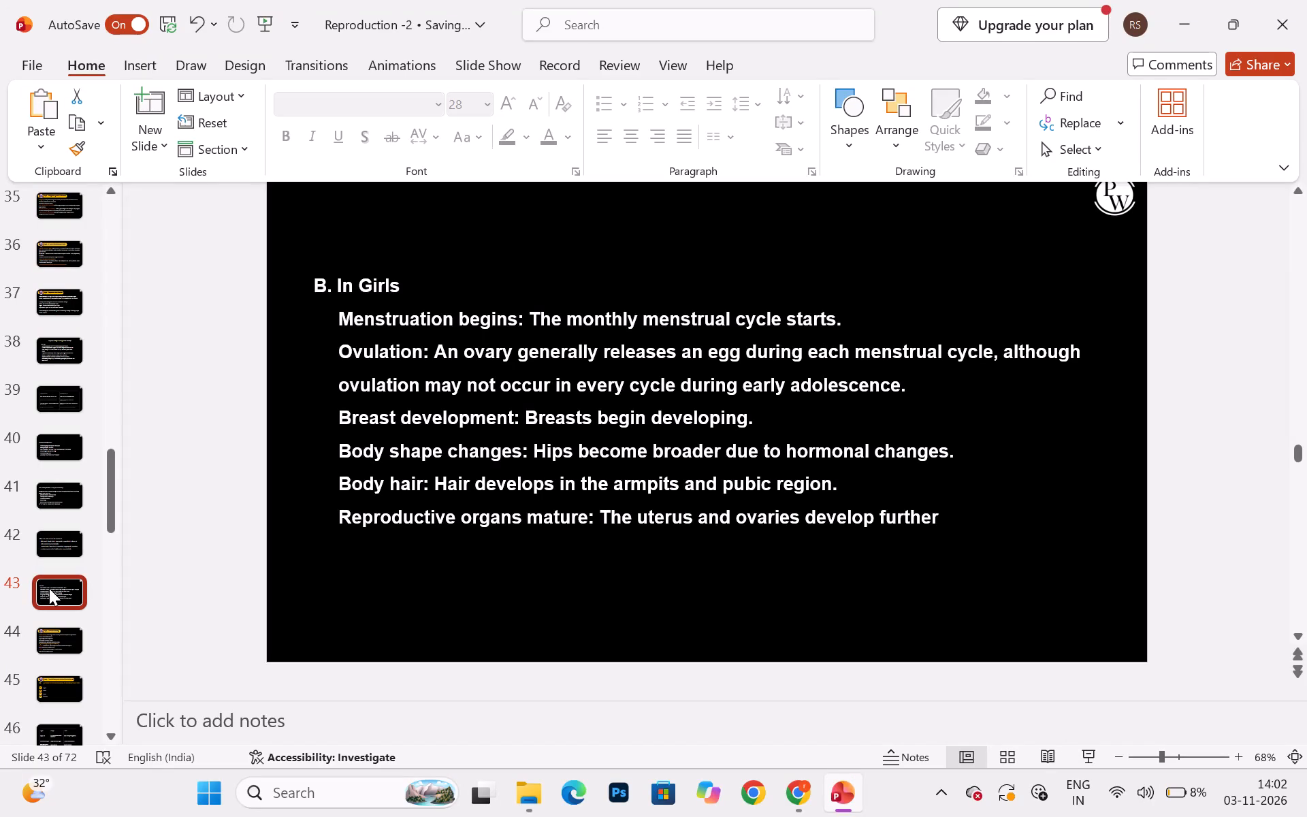
drag(49, 588, 44, 391)
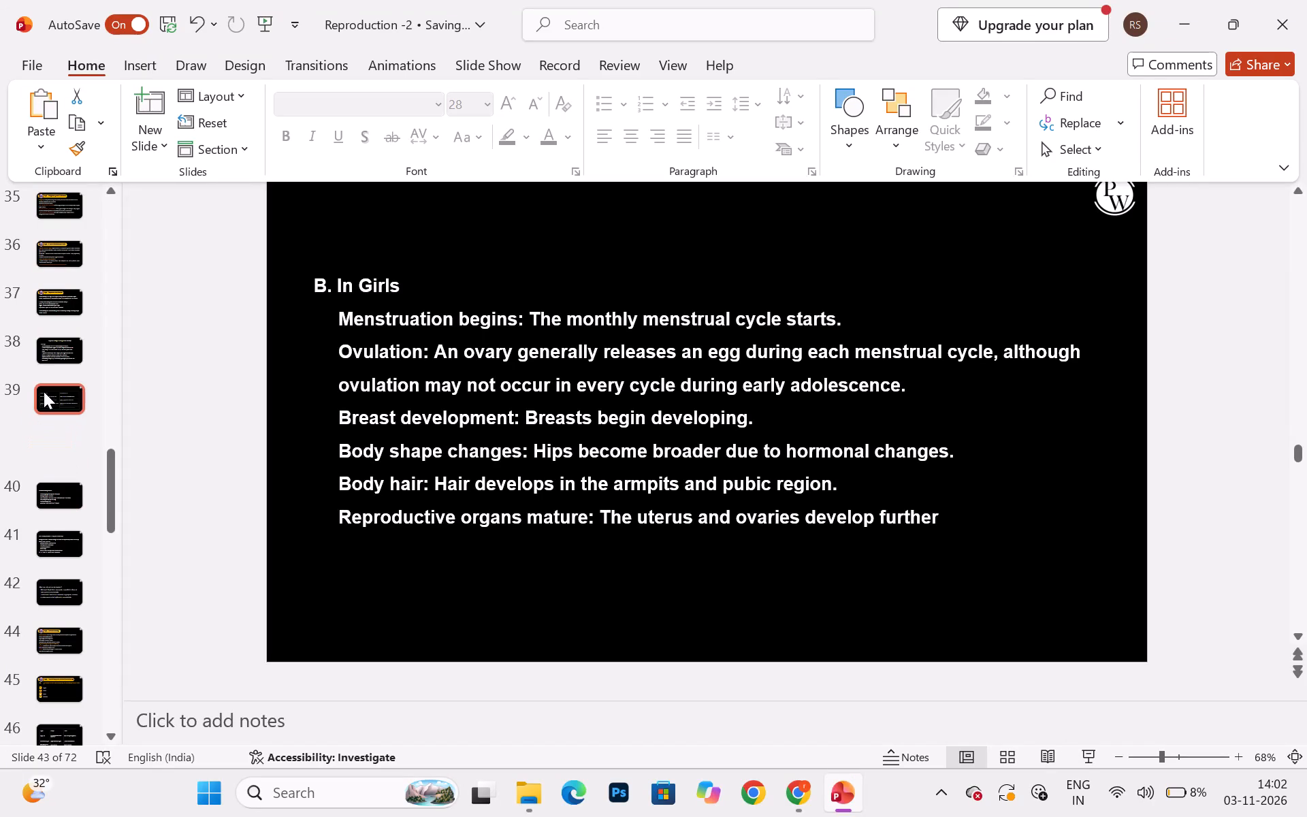
On the "Physical Changes During Sexual Maturity" slide, set all the "A. In Boys" text to size 20.
click(57, 348)
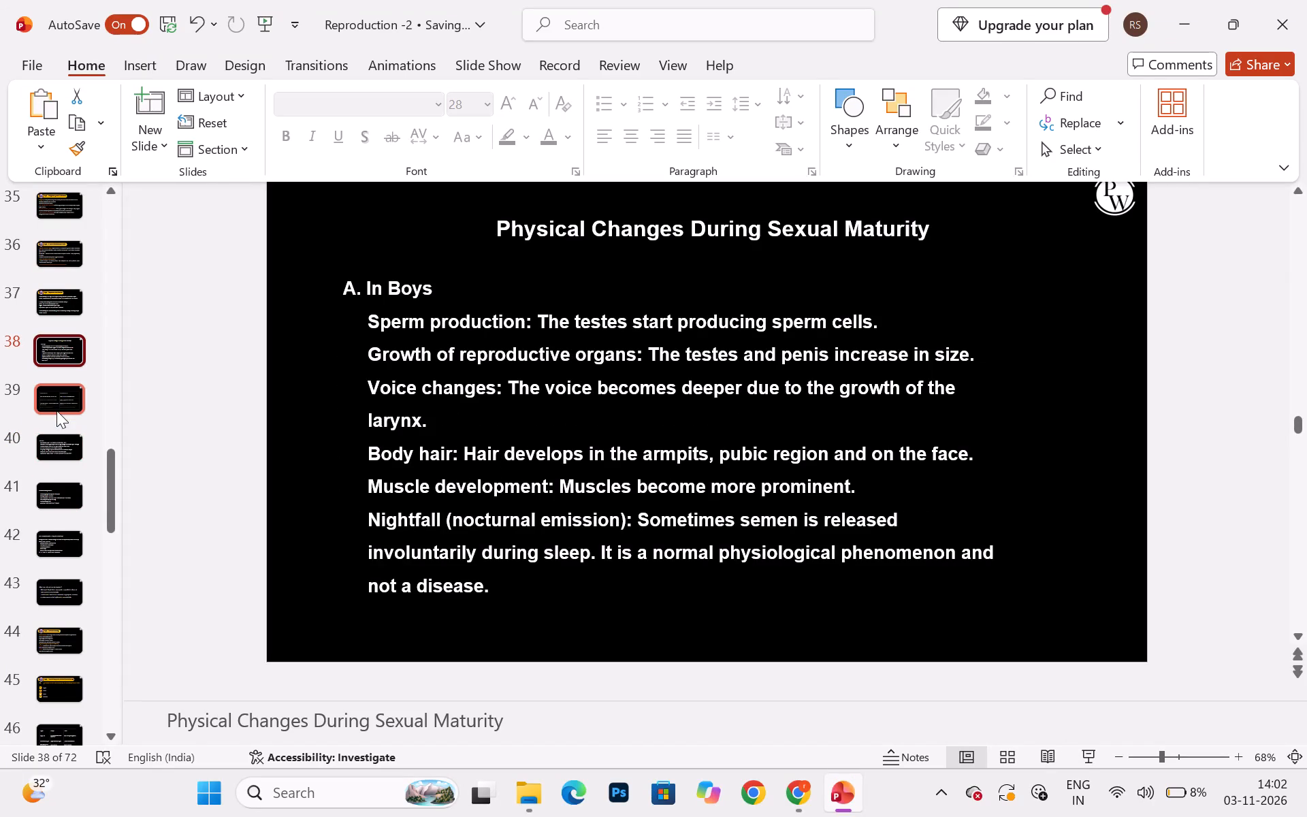
click(457, 402)
key(ctrl+a)
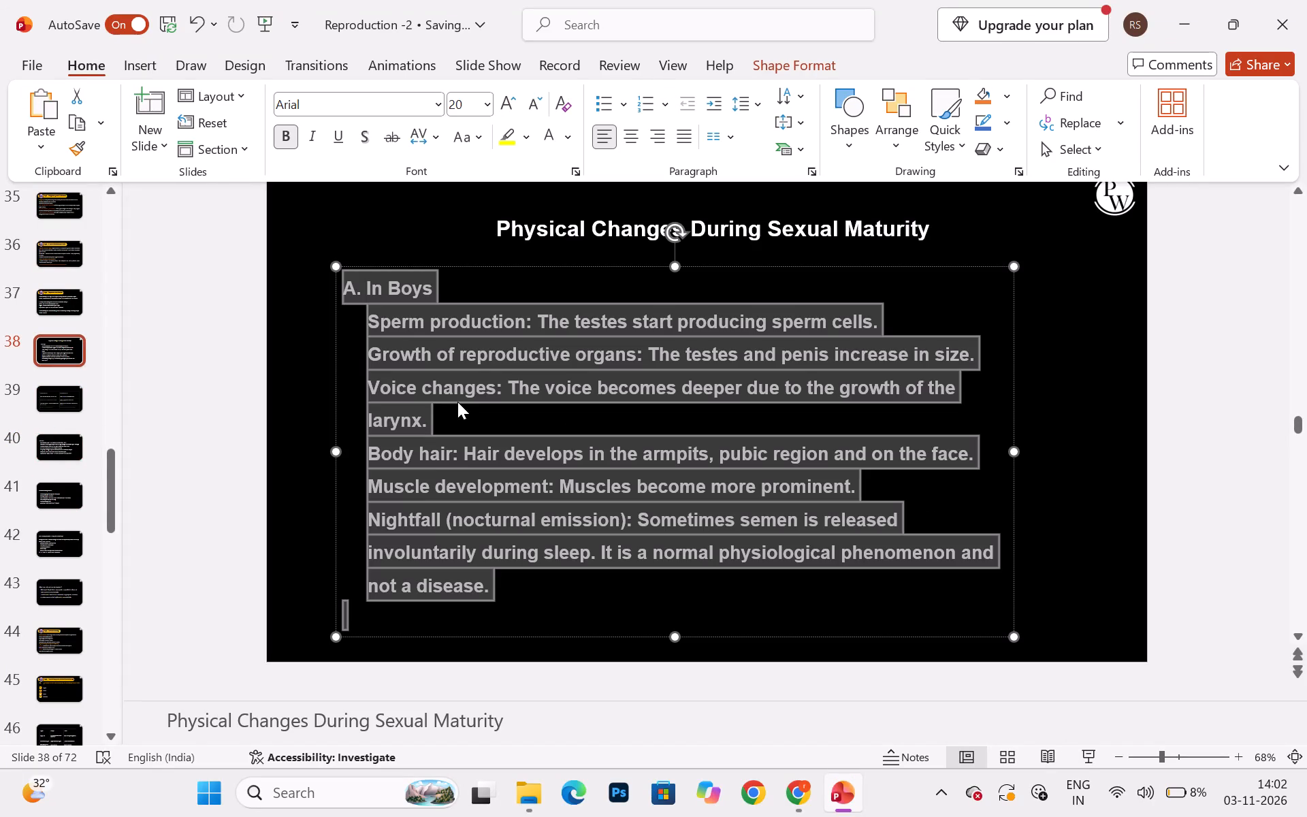
click(492, 103)
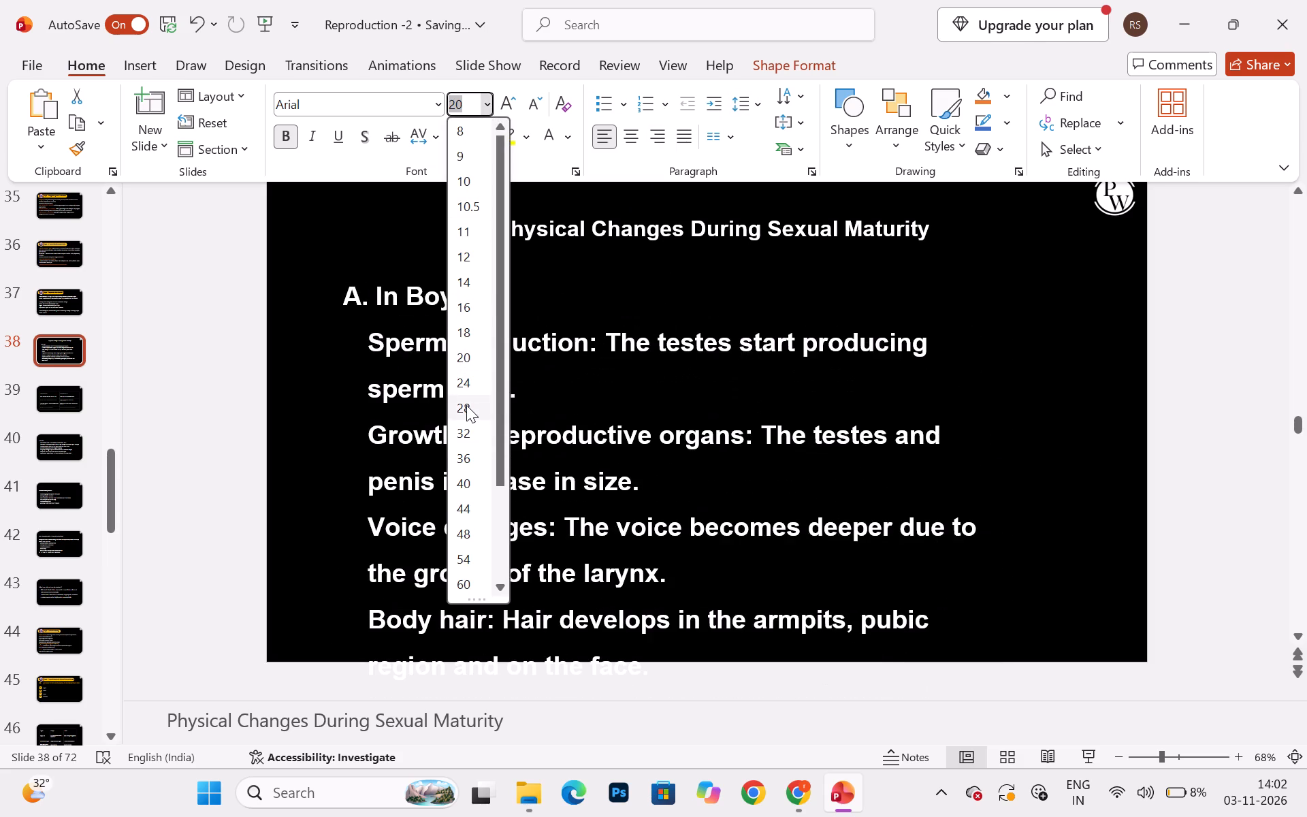
click(466, 360)
click(263, 438)
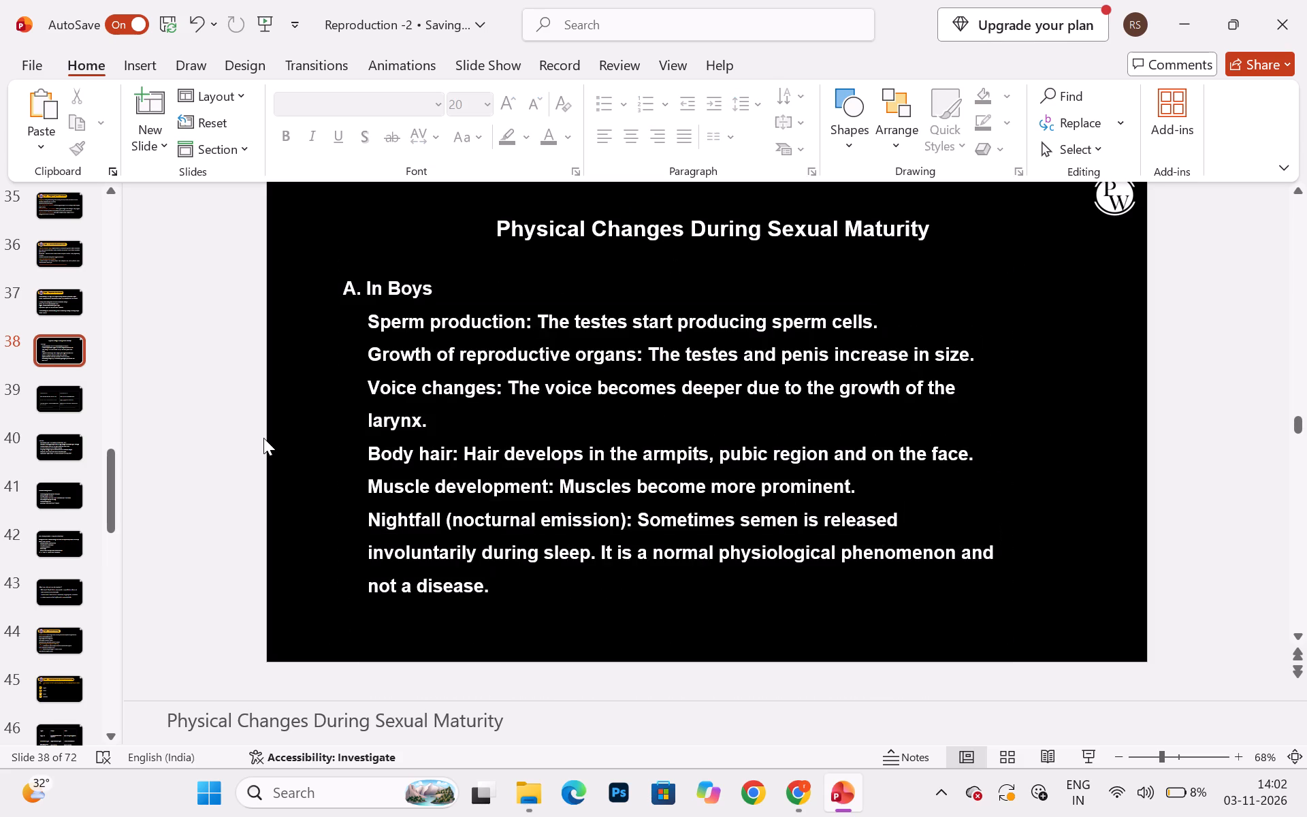
click(371, 511)
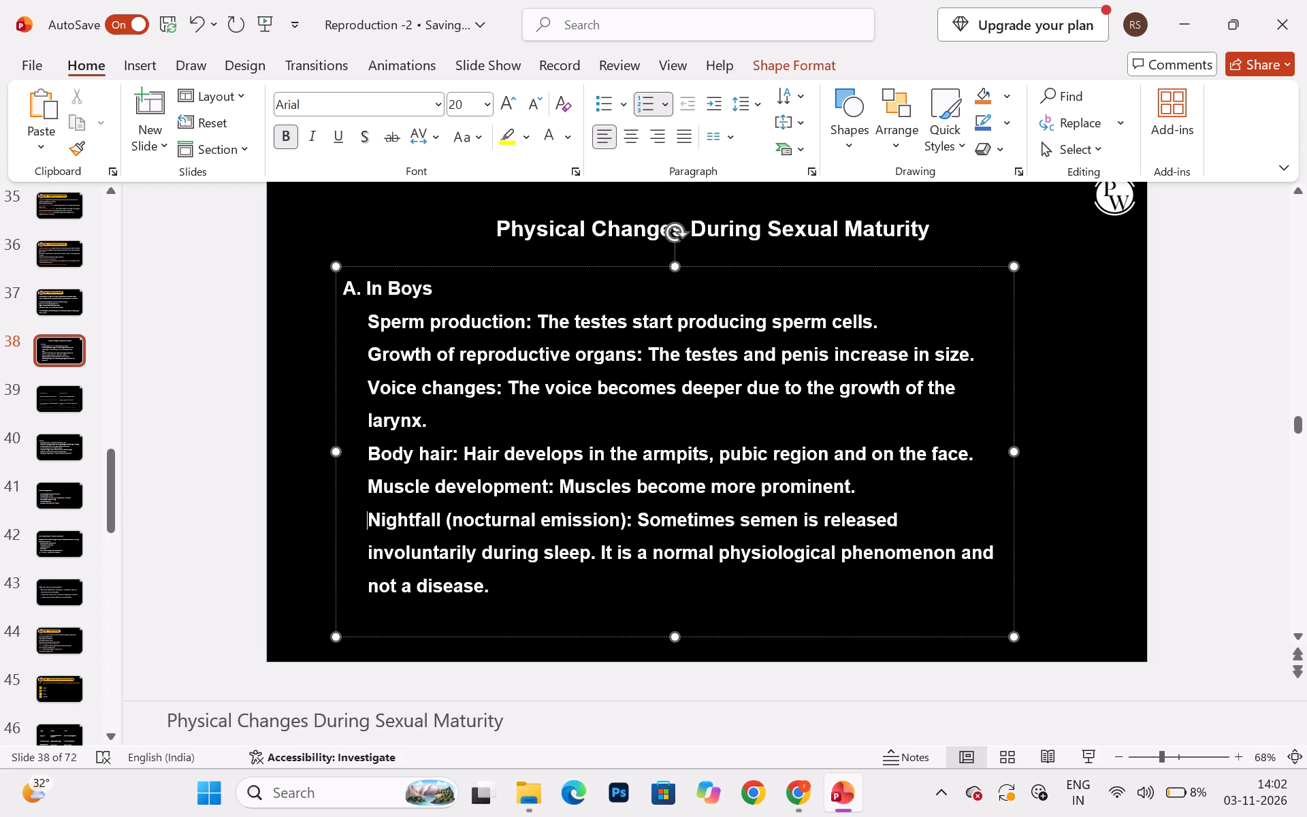
Delete the "Topic : Sexual Maturity" slide that follows the safe and unsafe touches slide.
click(52, 641)
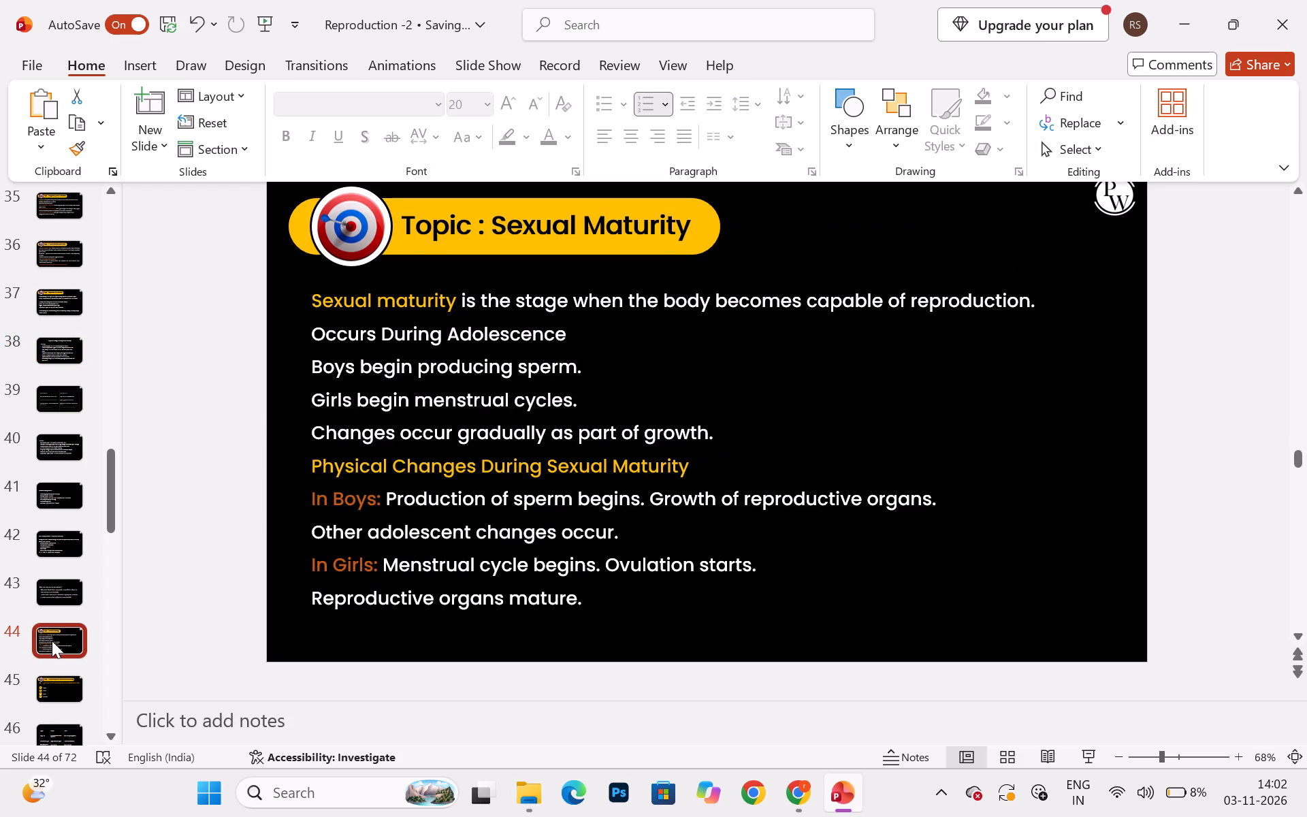
key(BackSpace)
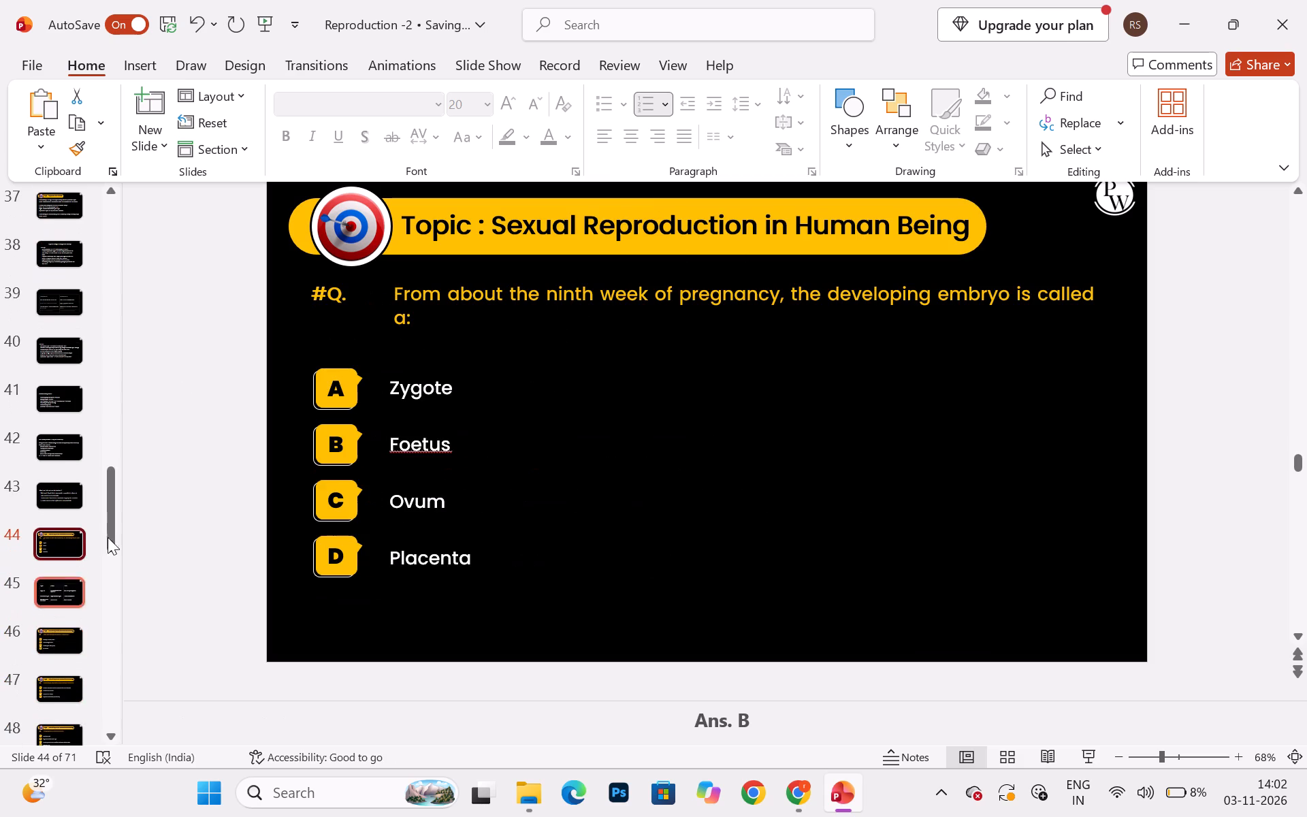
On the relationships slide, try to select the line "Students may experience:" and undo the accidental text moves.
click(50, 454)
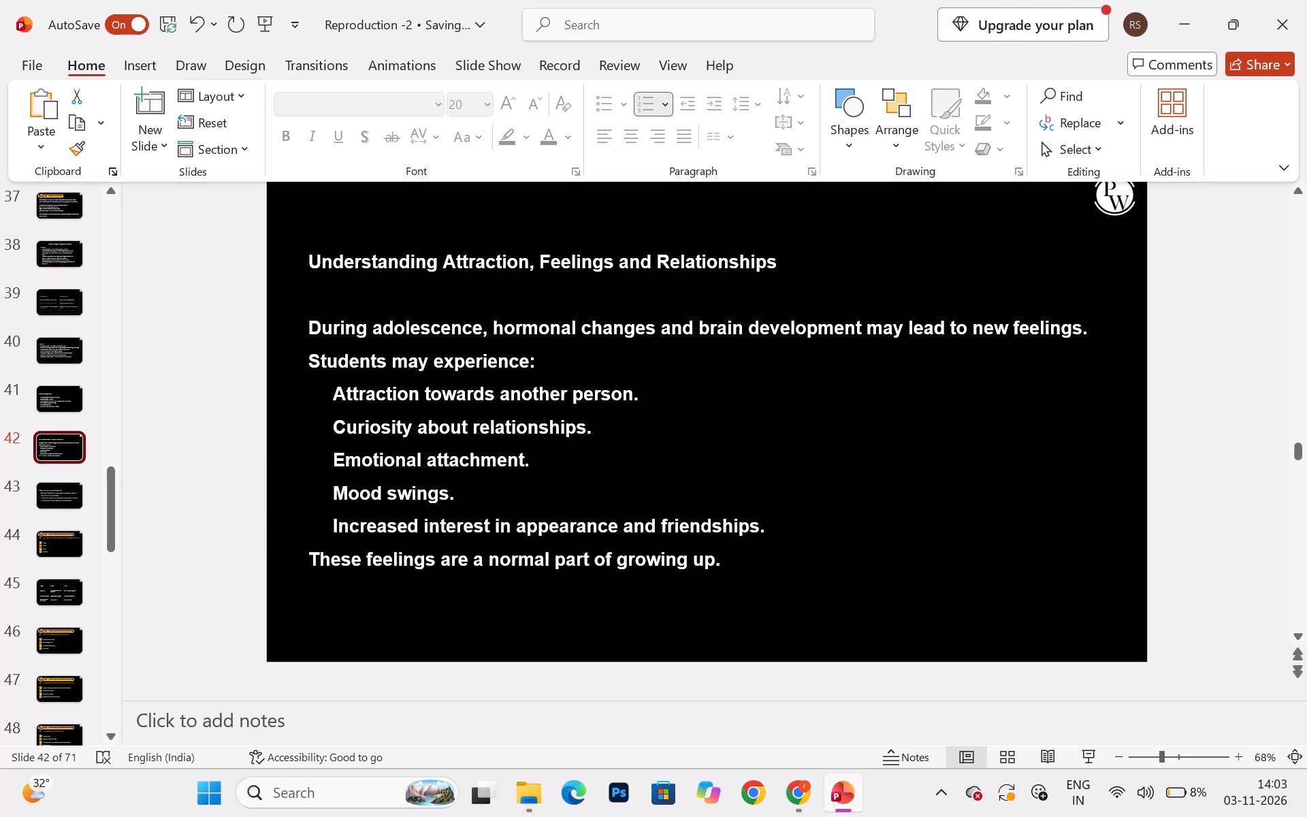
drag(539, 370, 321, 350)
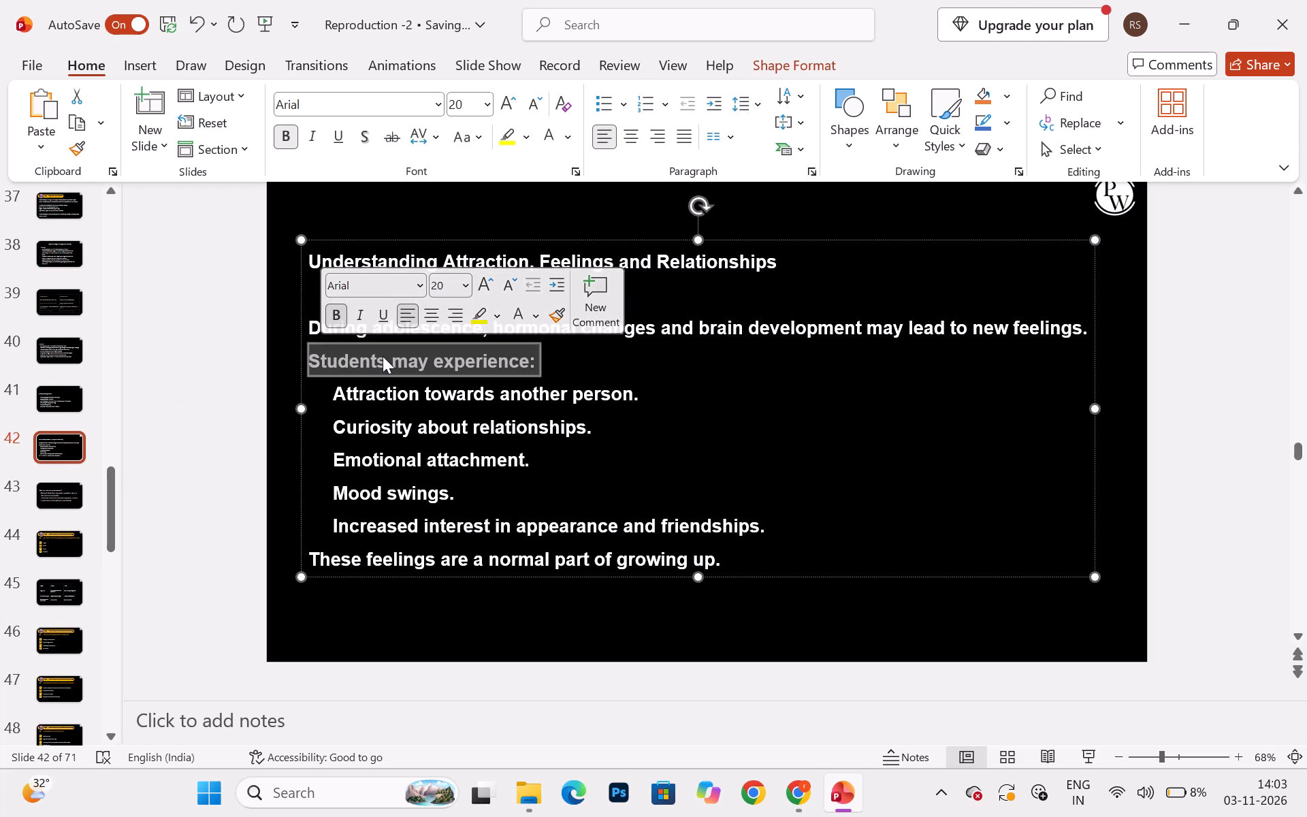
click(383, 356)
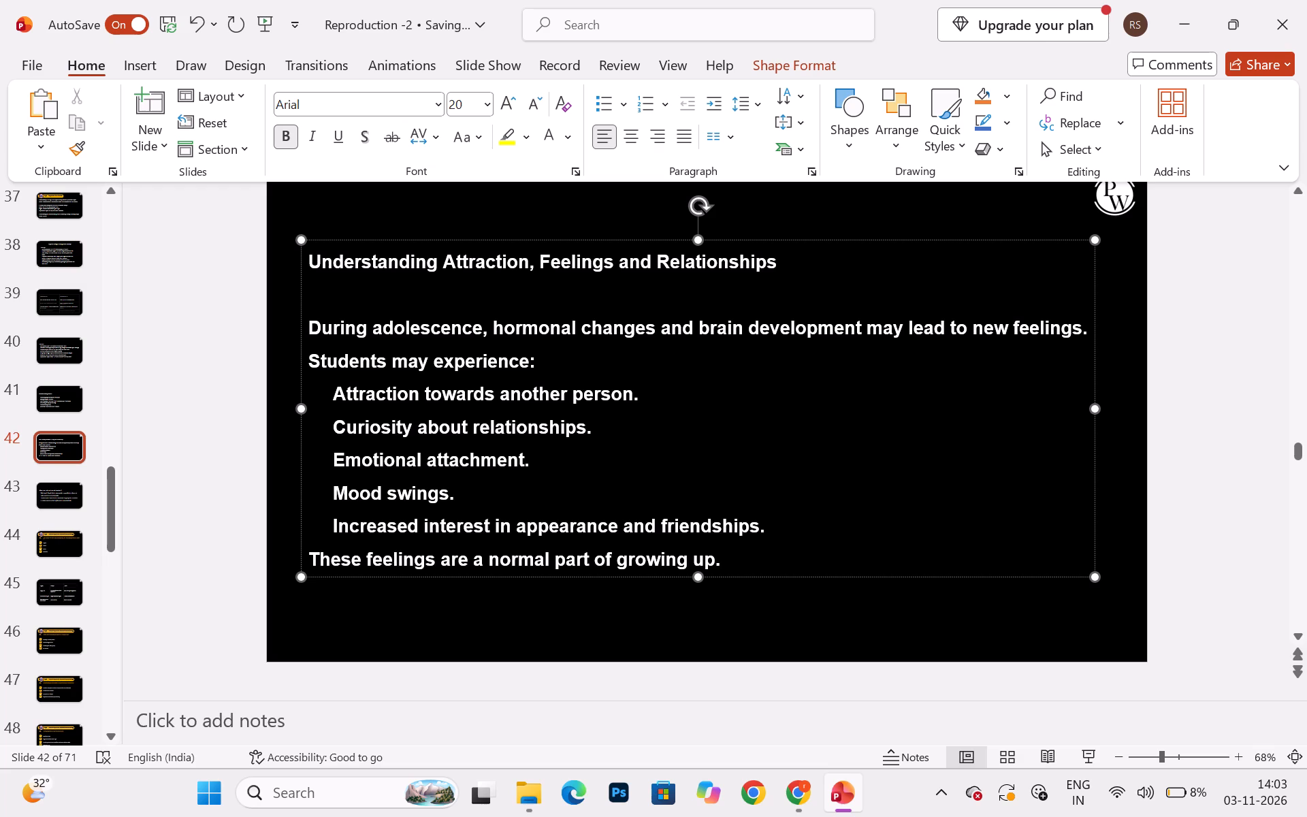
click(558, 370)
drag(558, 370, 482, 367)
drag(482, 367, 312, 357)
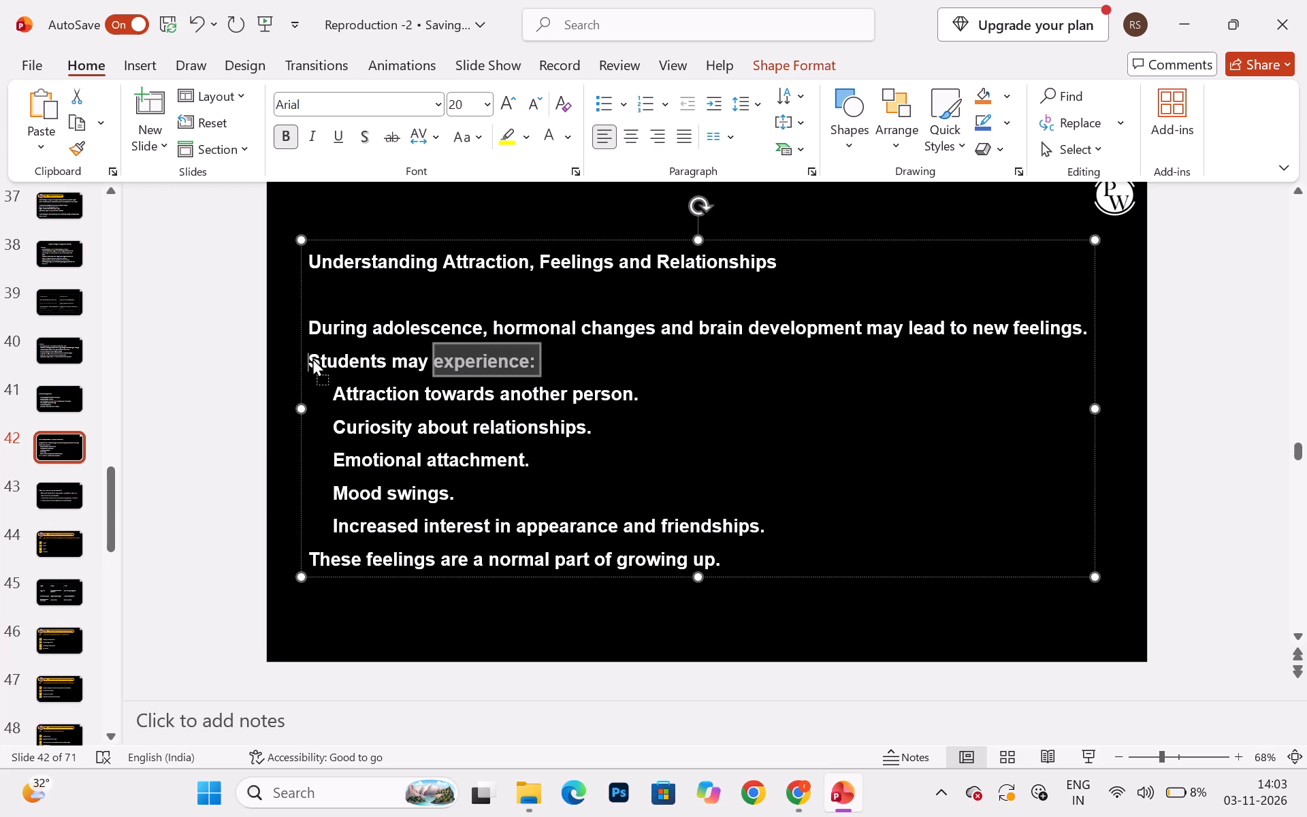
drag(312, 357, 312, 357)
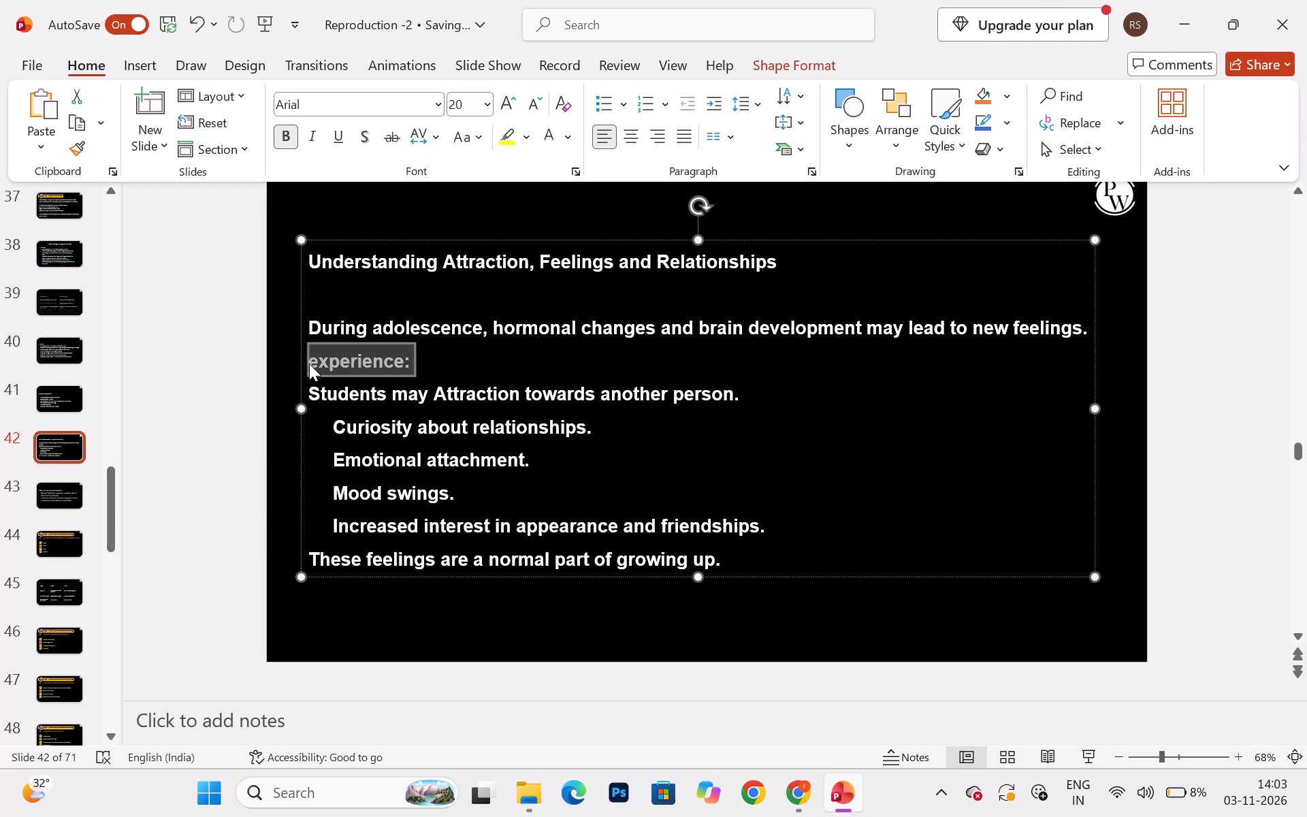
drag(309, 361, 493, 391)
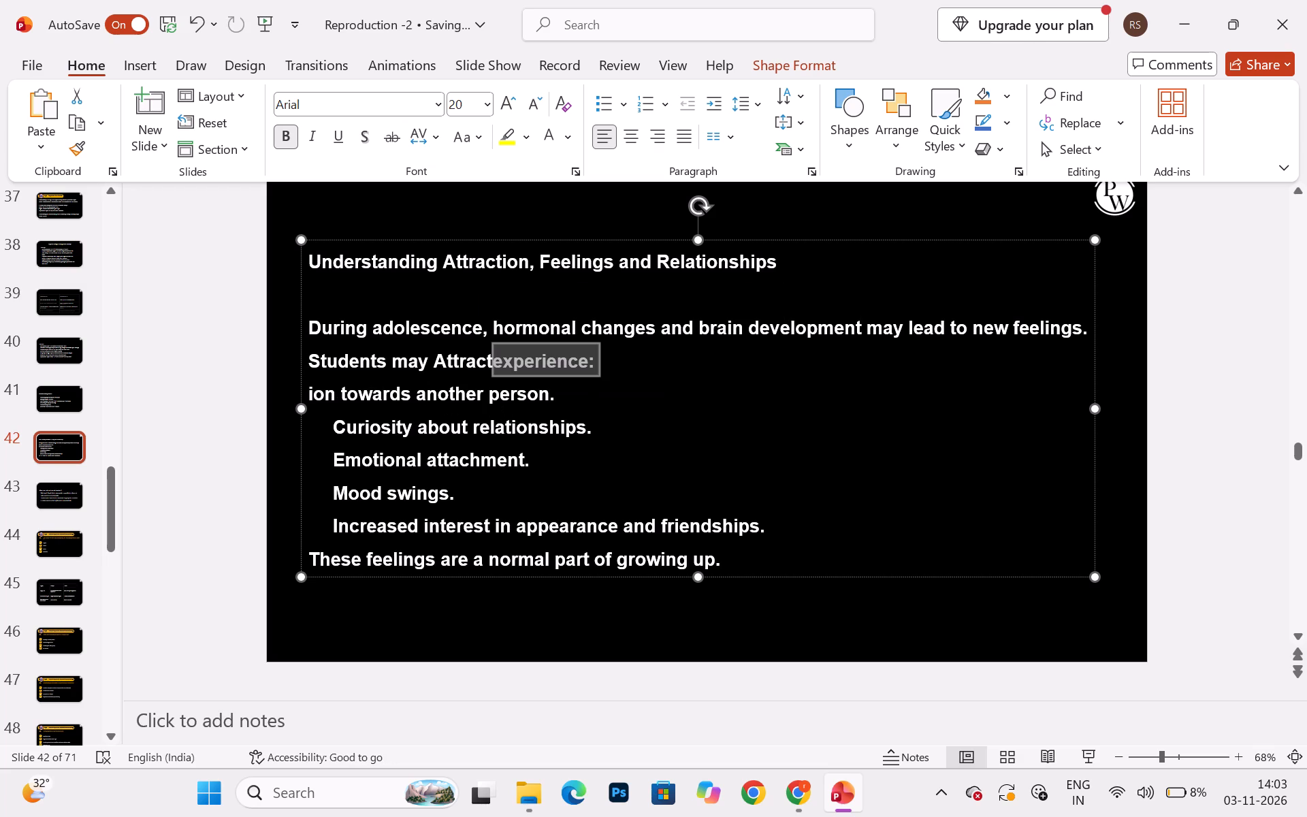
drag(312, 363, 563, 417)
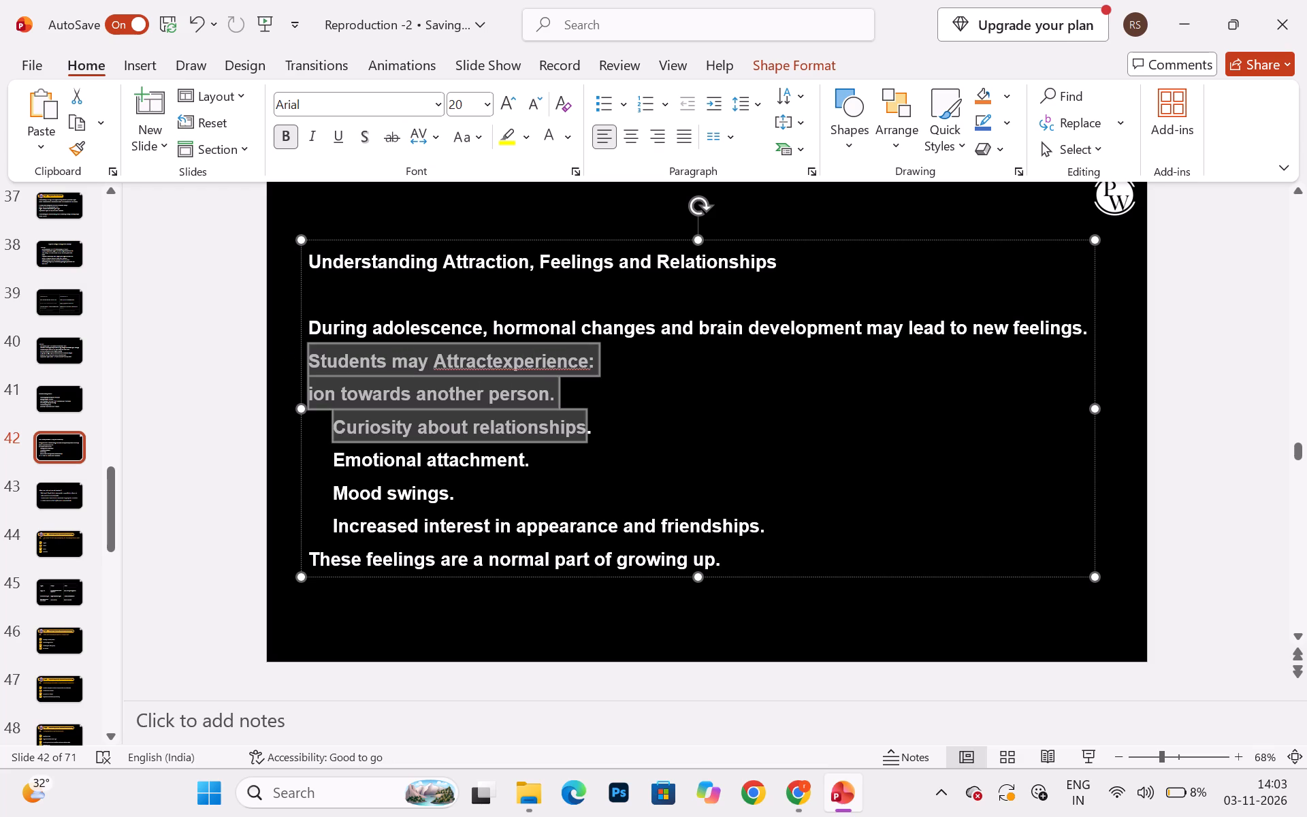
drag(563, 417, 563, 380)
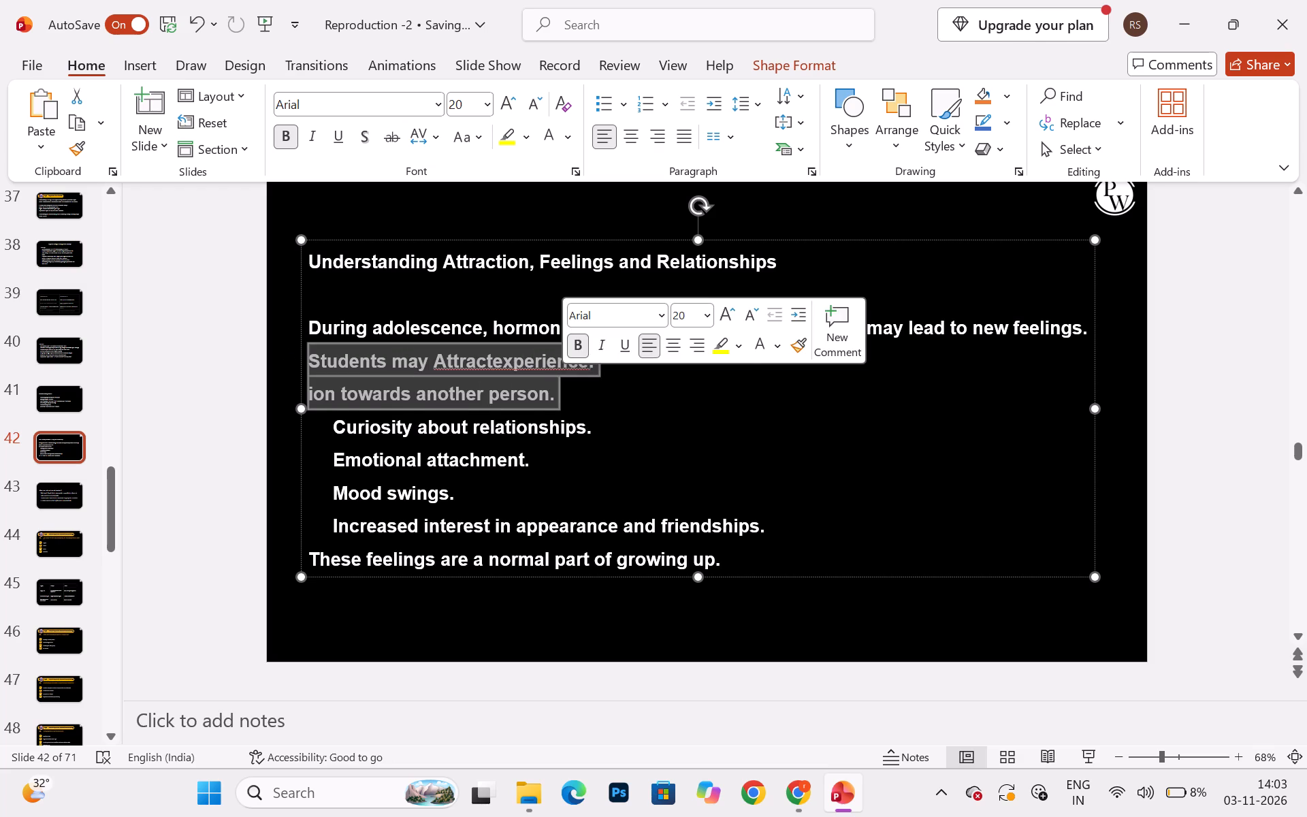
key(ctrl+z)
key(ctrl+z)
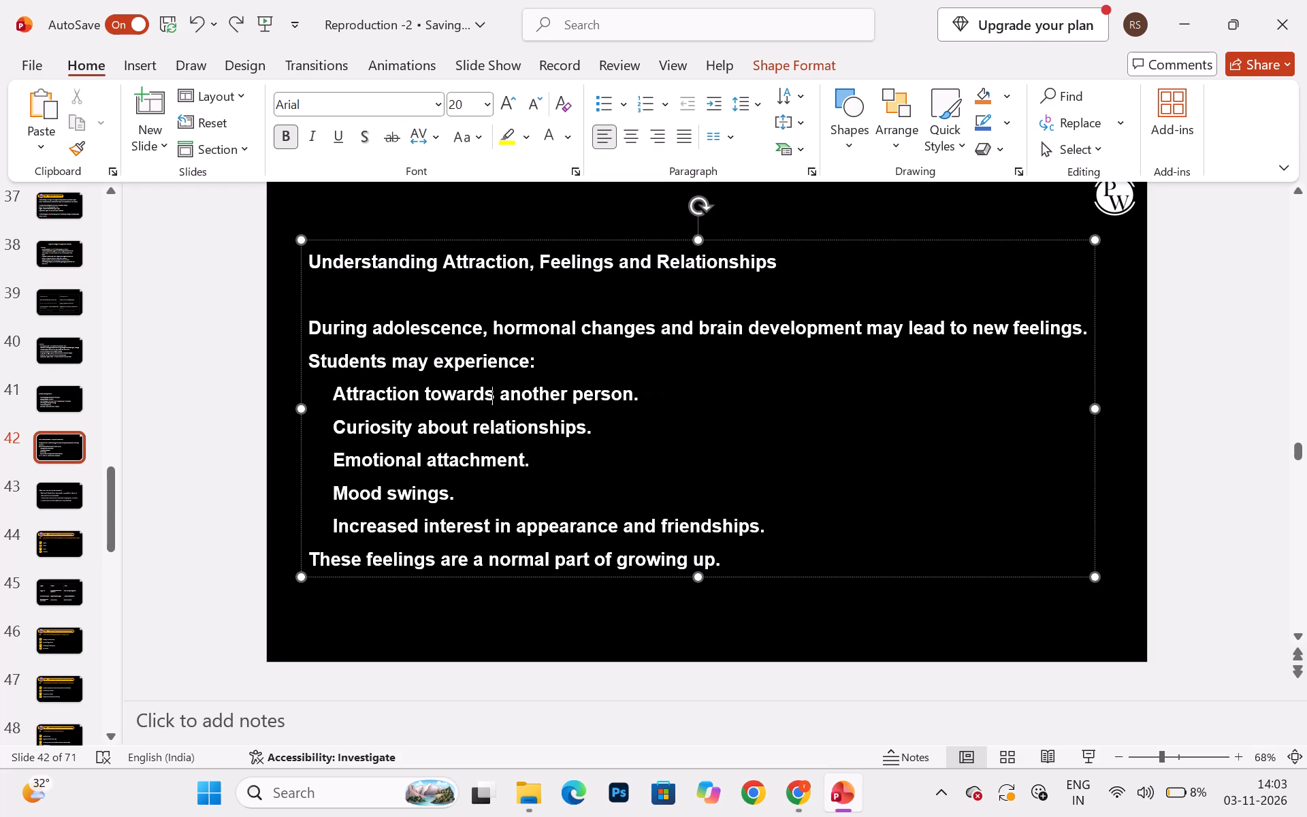
Replace the line "Students may experience:" on the relationships slide with a blank line.
drag(544, 359, 338, 364)
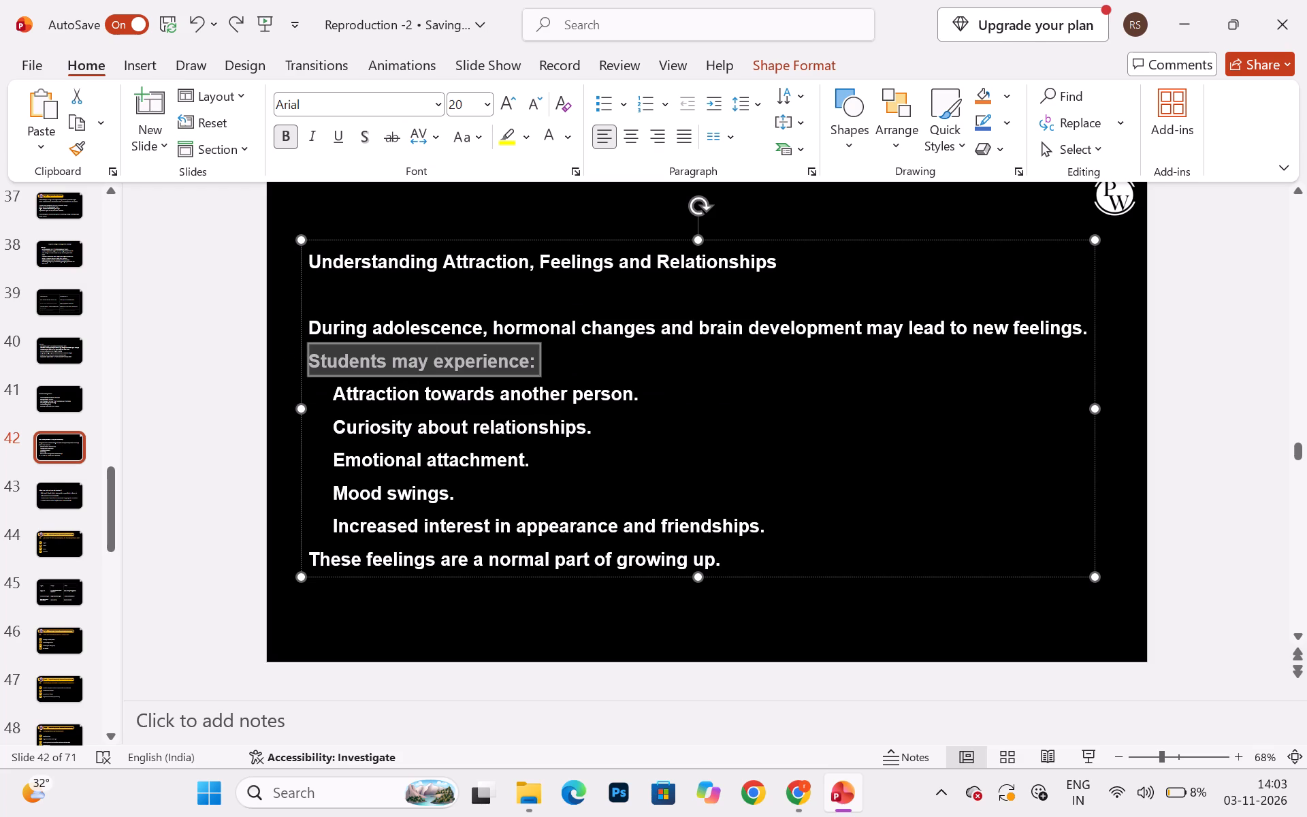
drag(338, 364, 334, 364)
key(BackSpace)
key(Return)
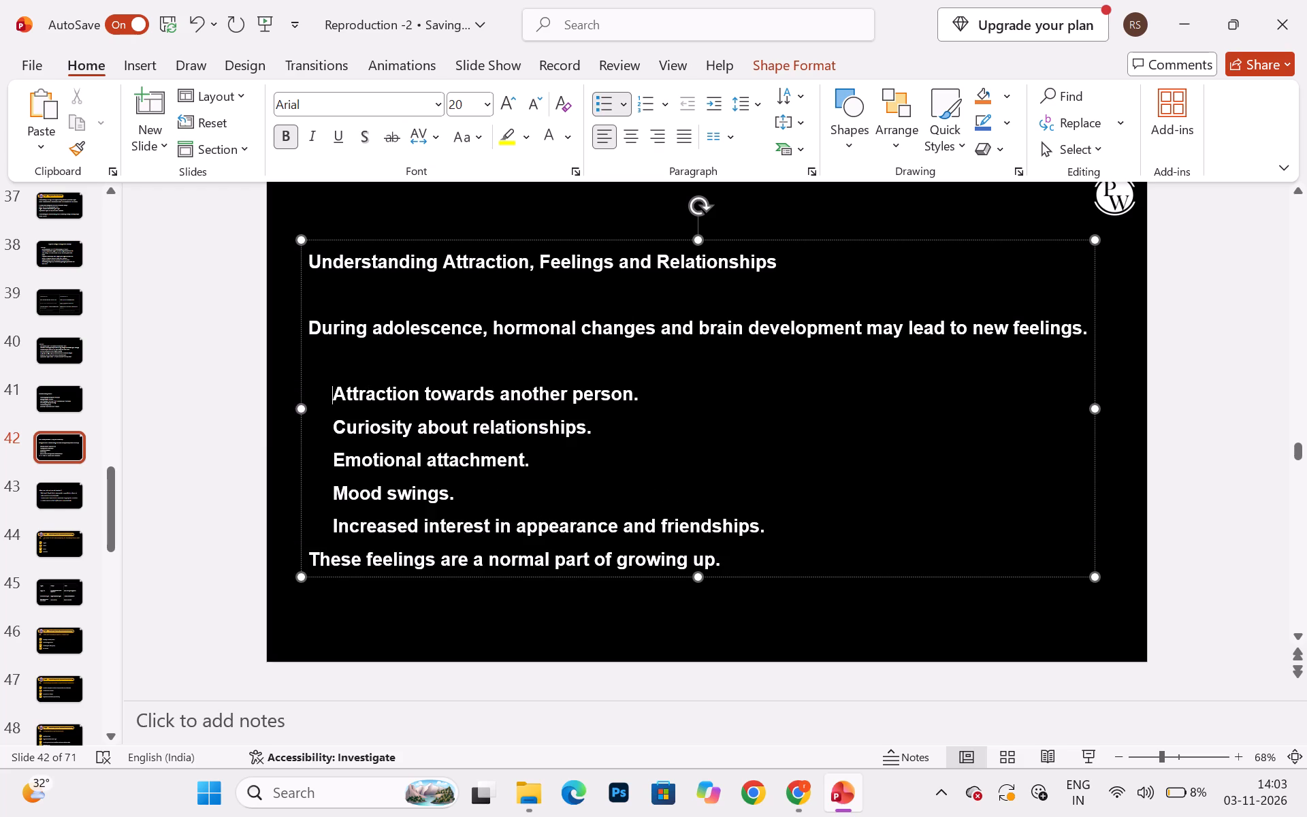
Insert a blank line between "Increased interest in appearance and friendships." and "These feelings are a normal part of growing up.".
click(765, 527)
key(Return)
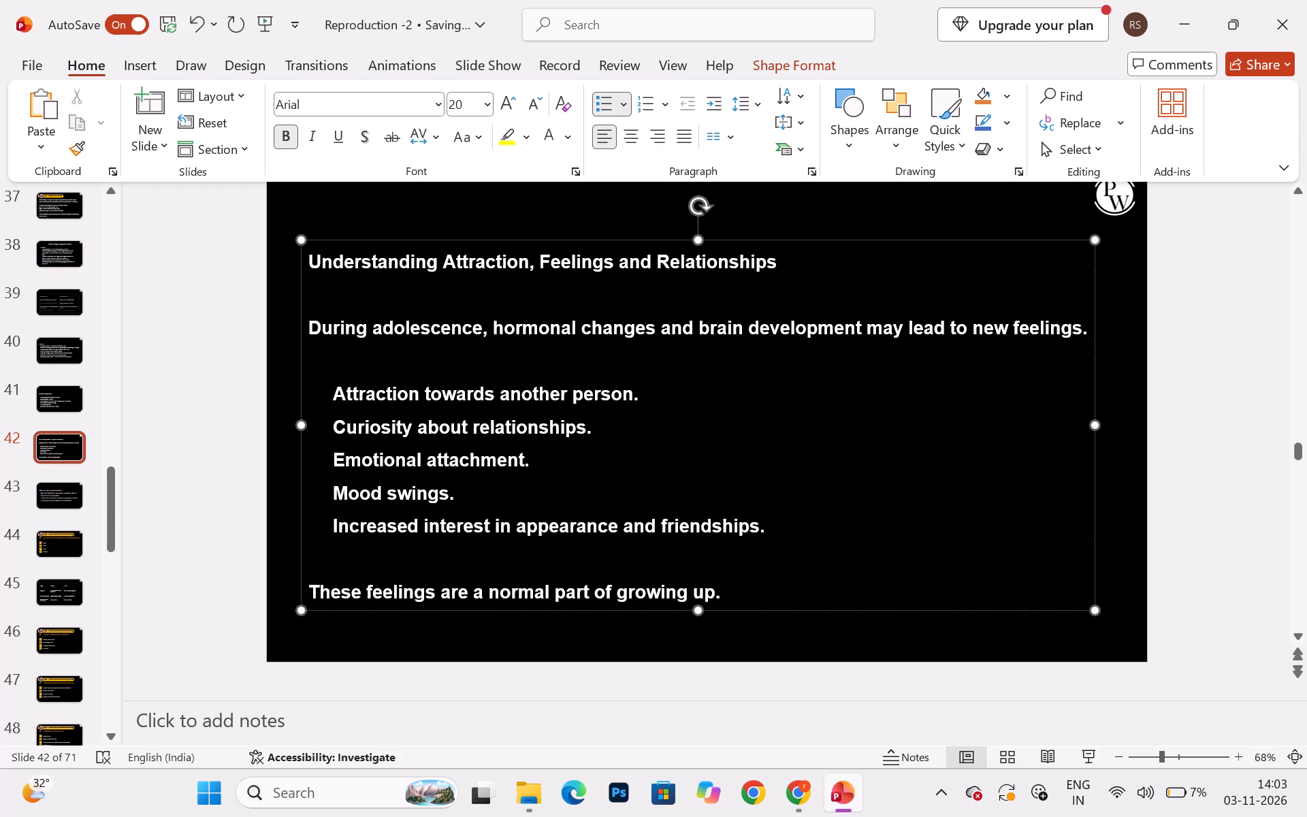
key(Down)
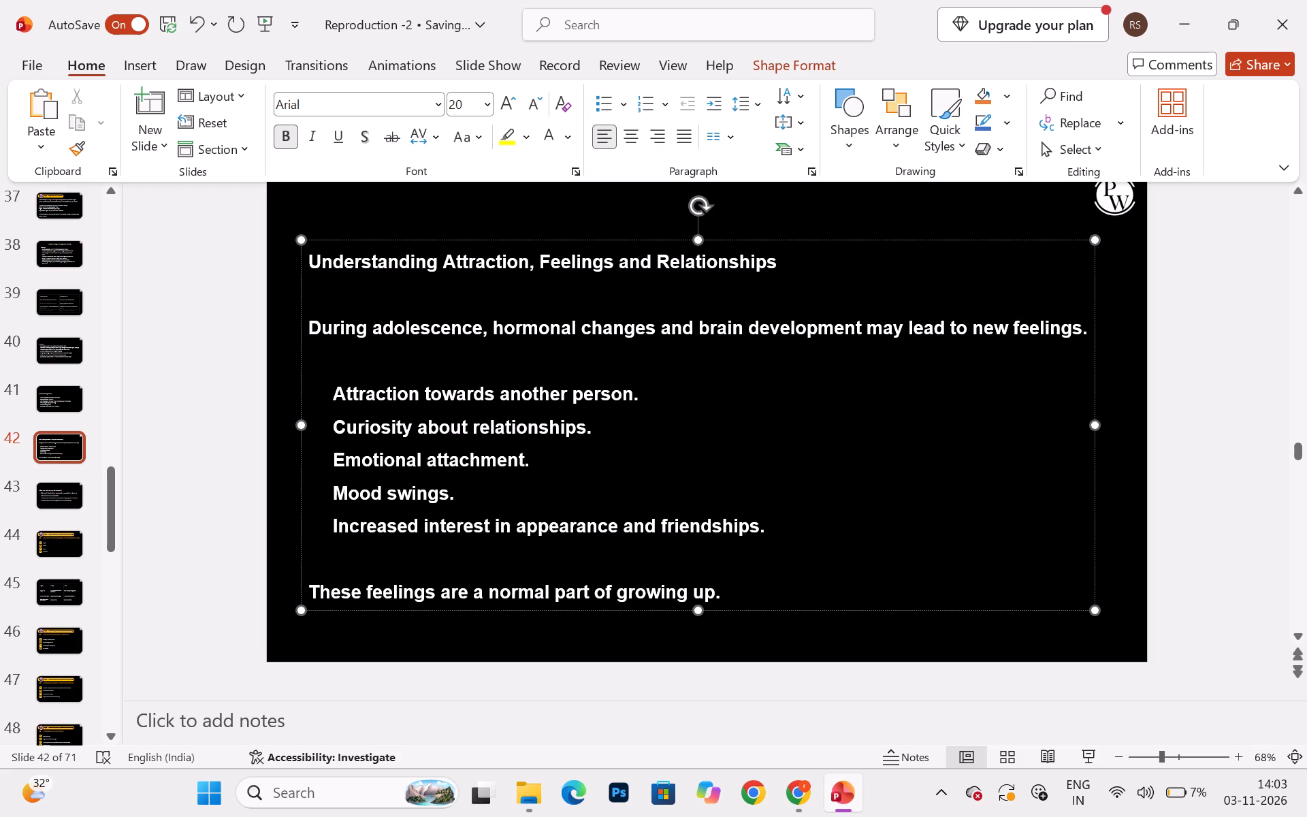
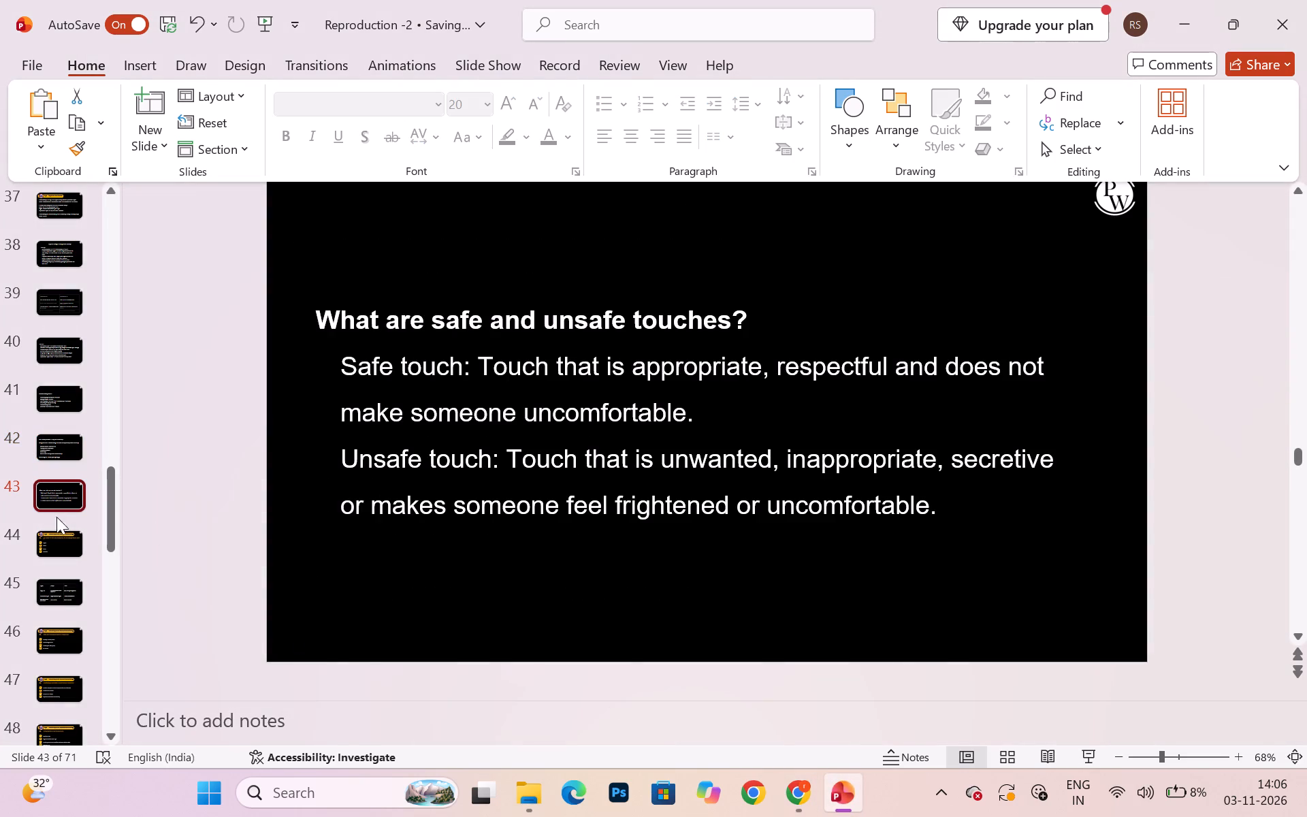
click(61, 534)
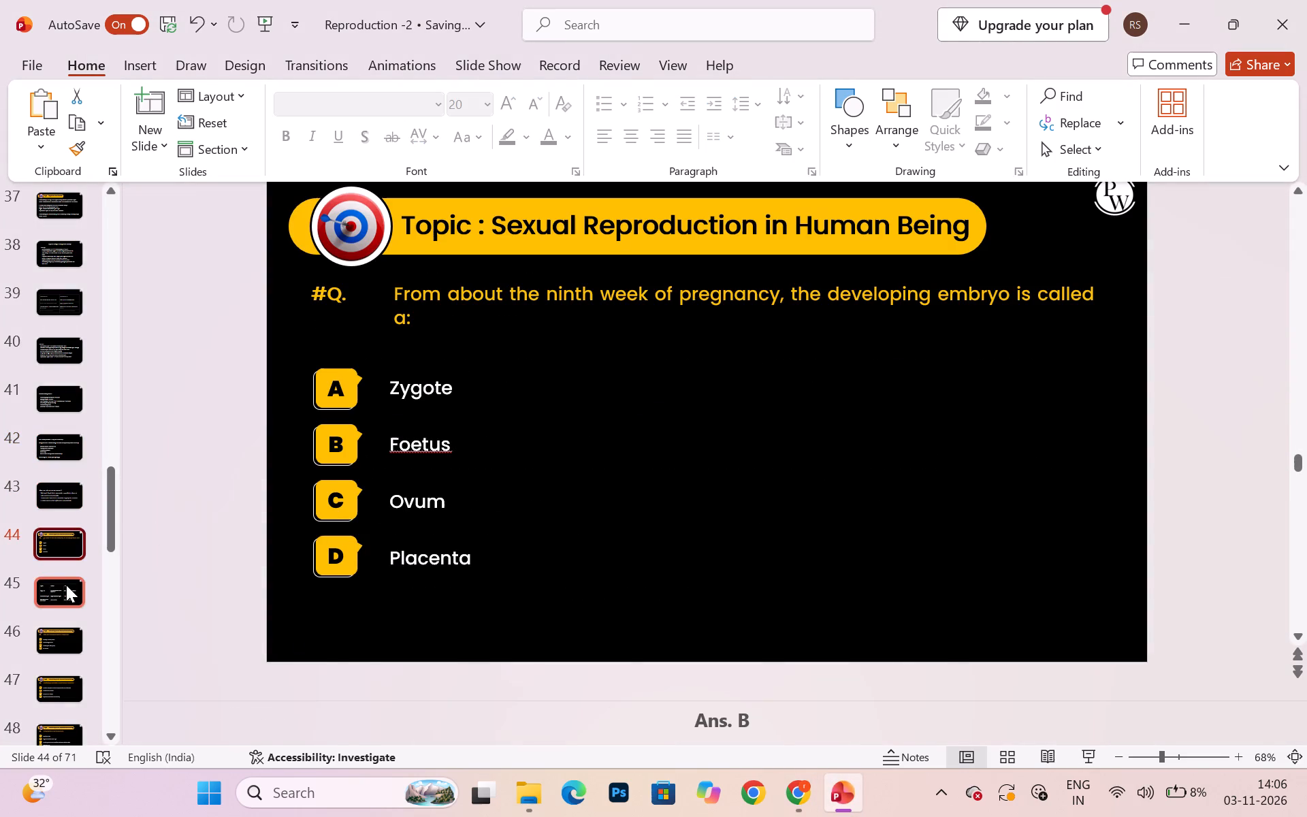
click(66, 585)
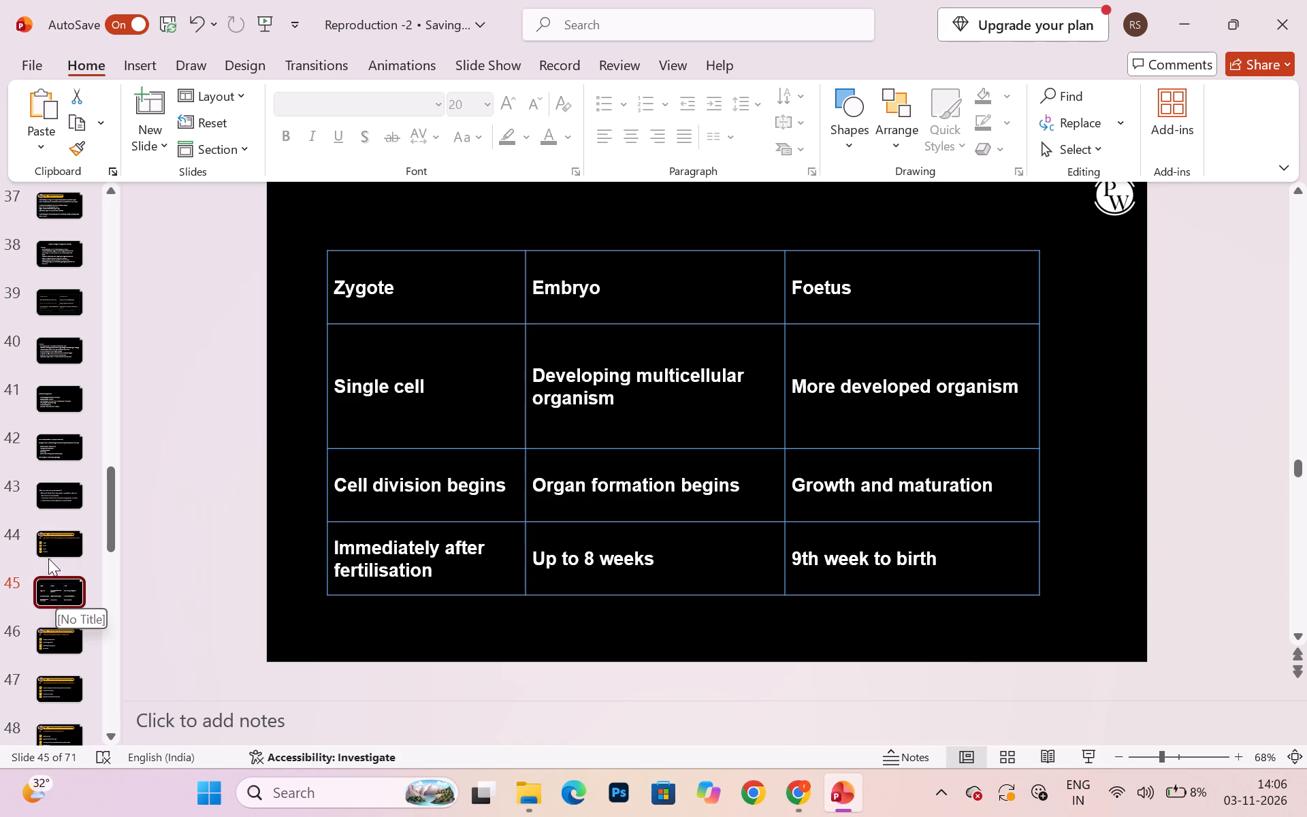
click(51, 531)
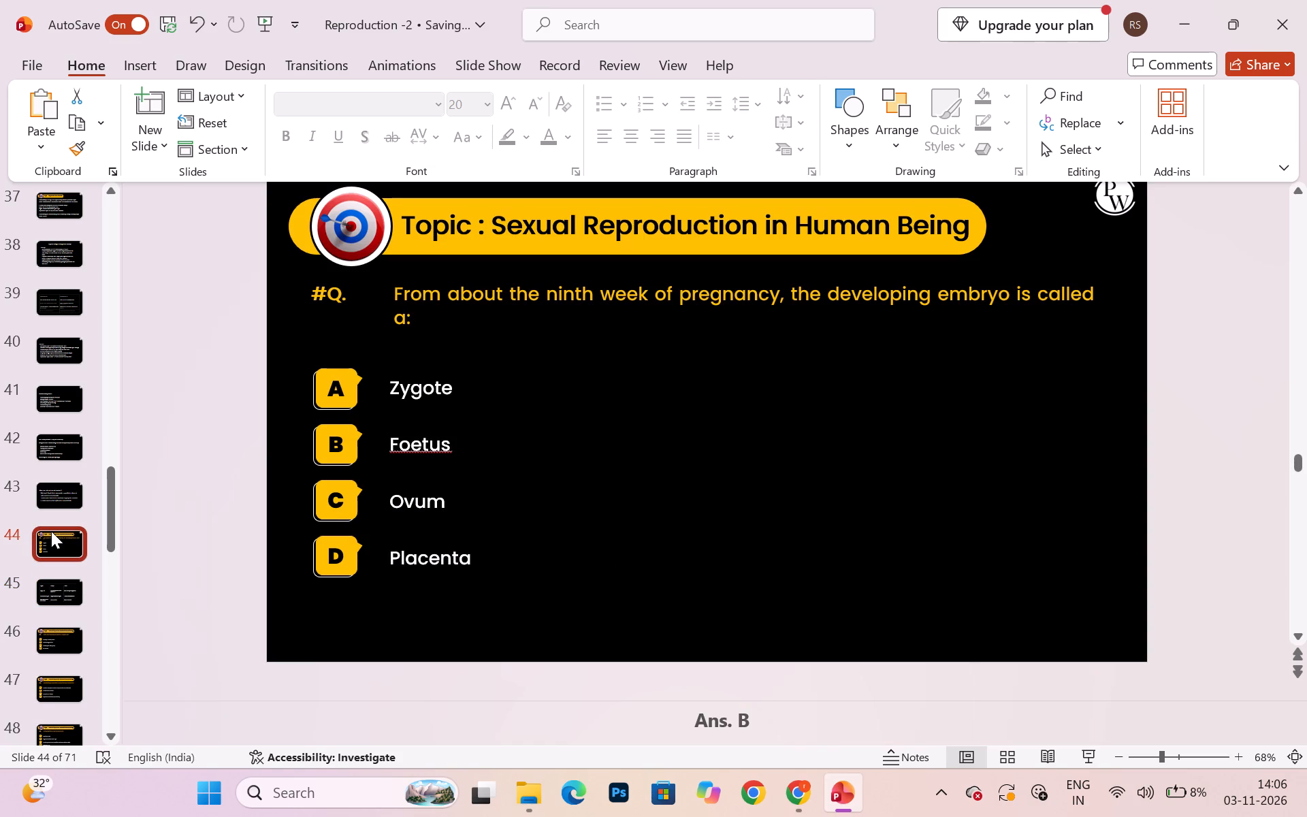
click(37, 583)
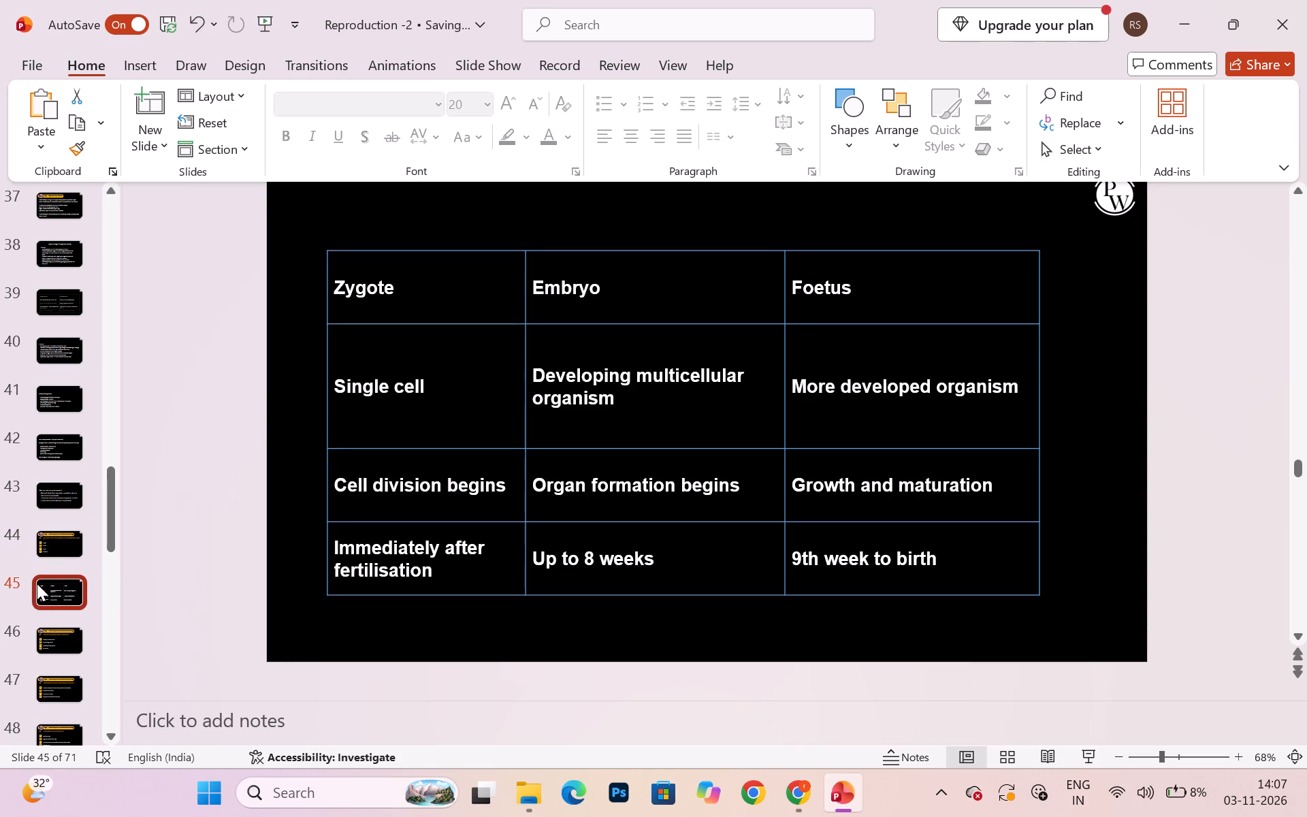
scroll(37, 583, down, 2)
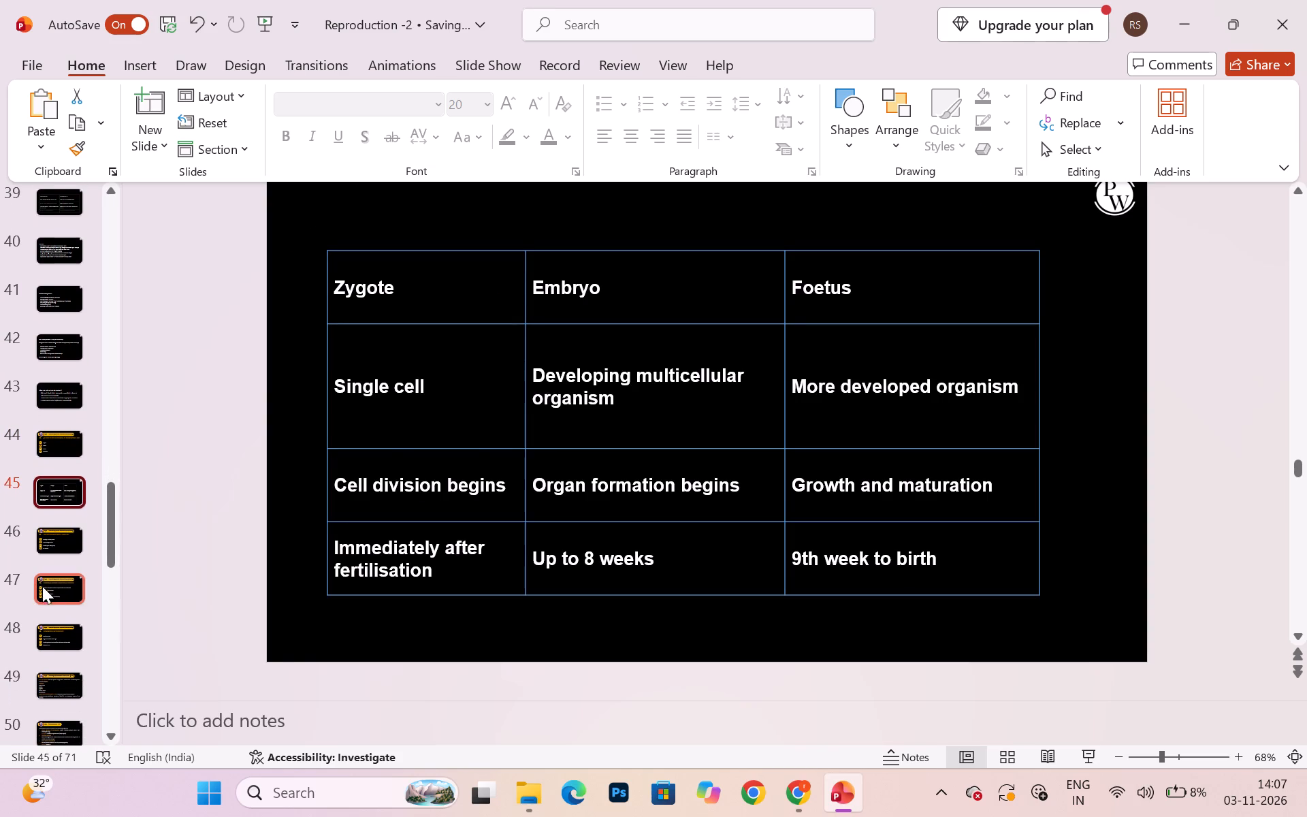
click(63, 596)
click(61, 629)
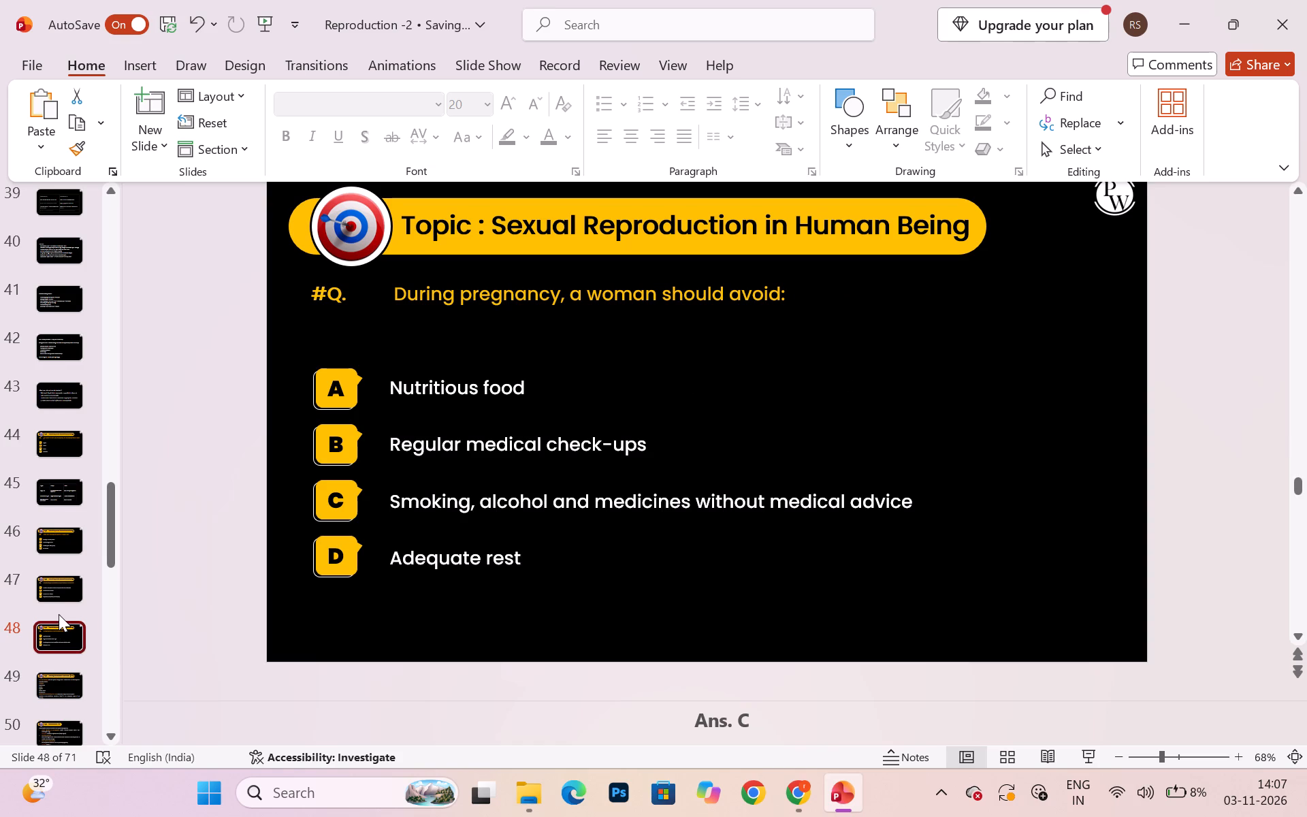
scroll(59, 614, down, 1)
click(67, 703)
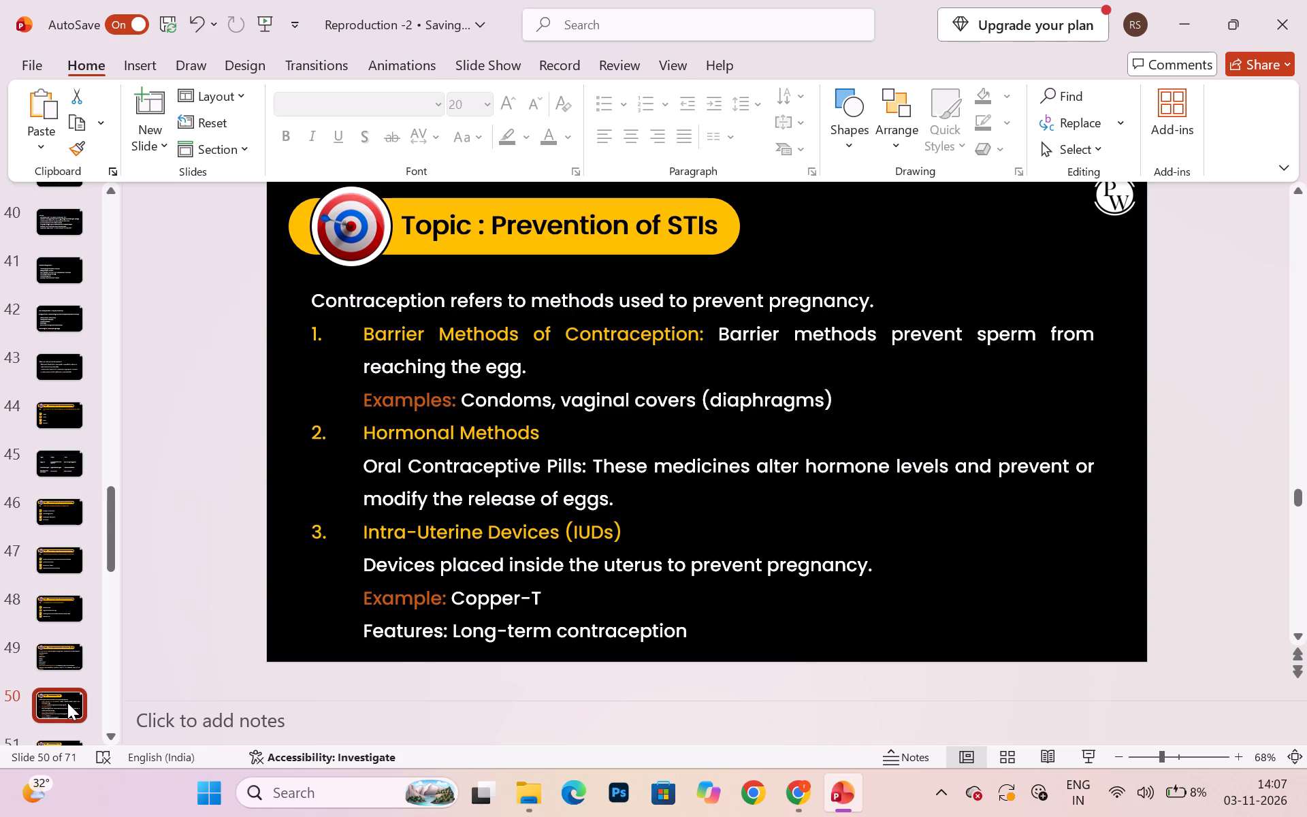
scroll(67, 703, down, 1)
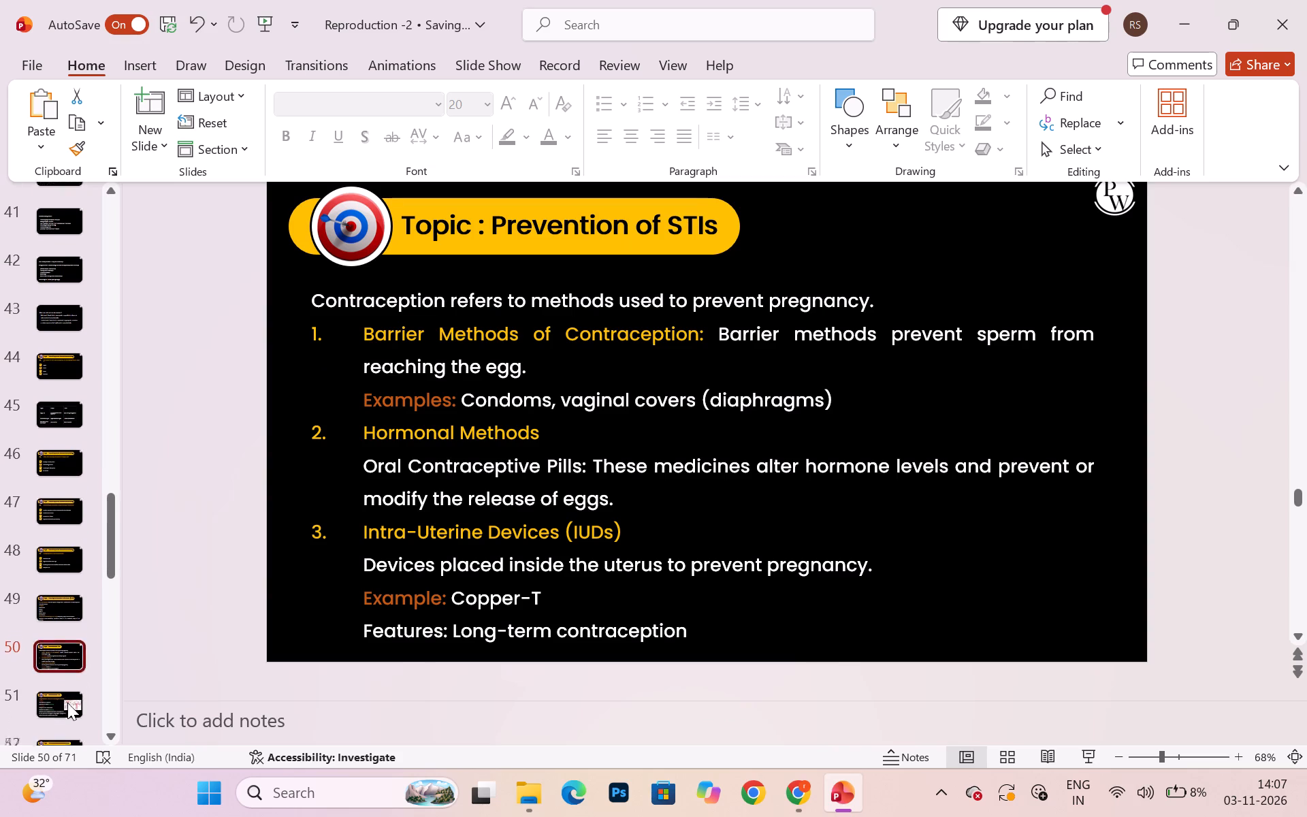
scroll(67, 703, down, 3)
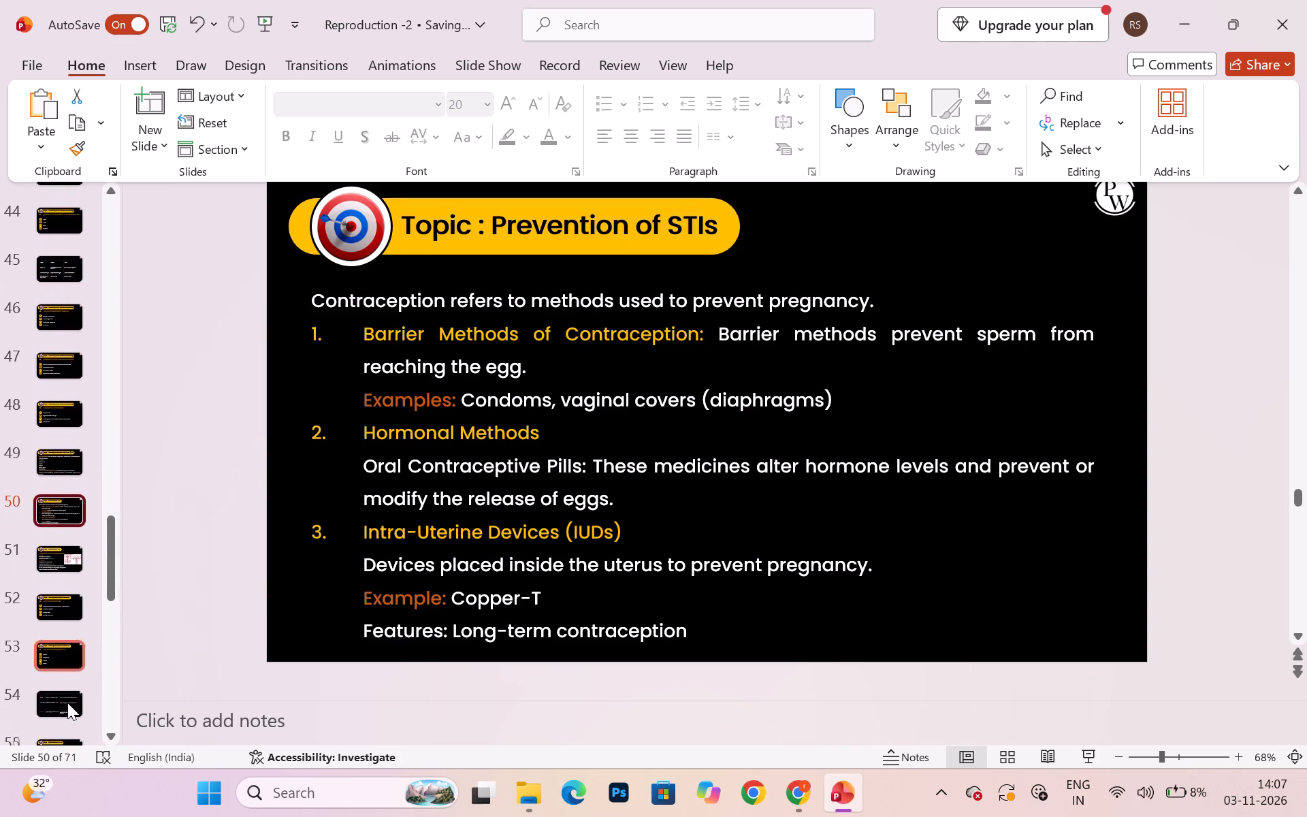
scroll(67, 703, down, 16)
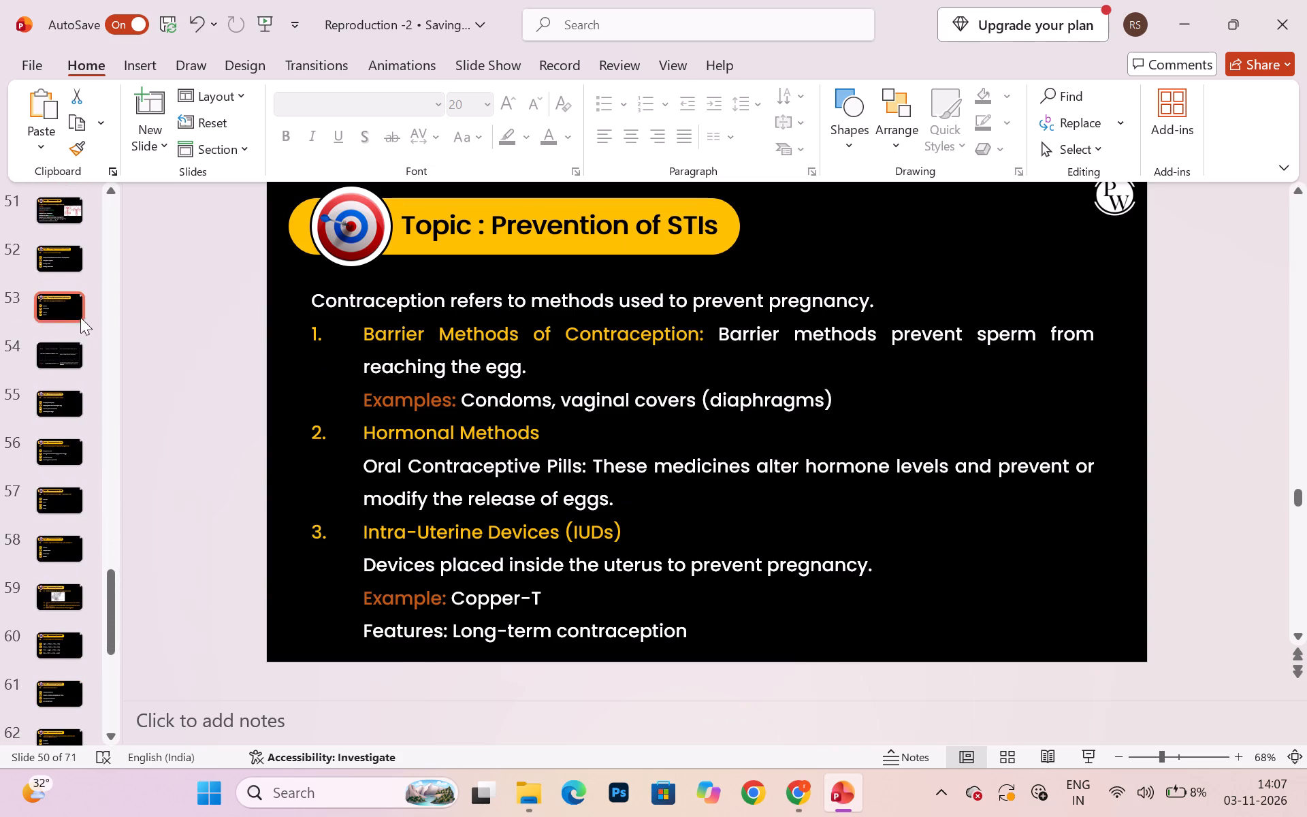
click(71, 345)
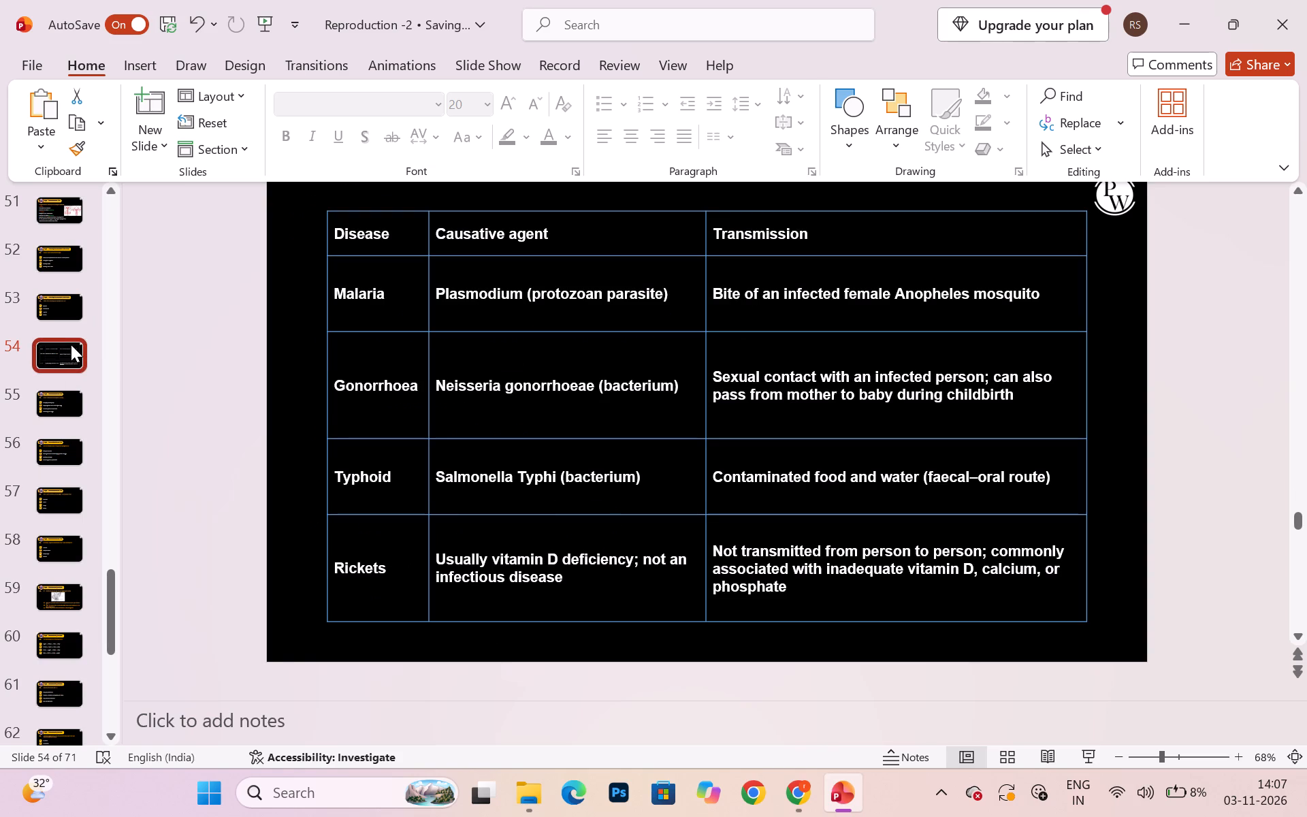
click(50, 288)
click(54, 310)
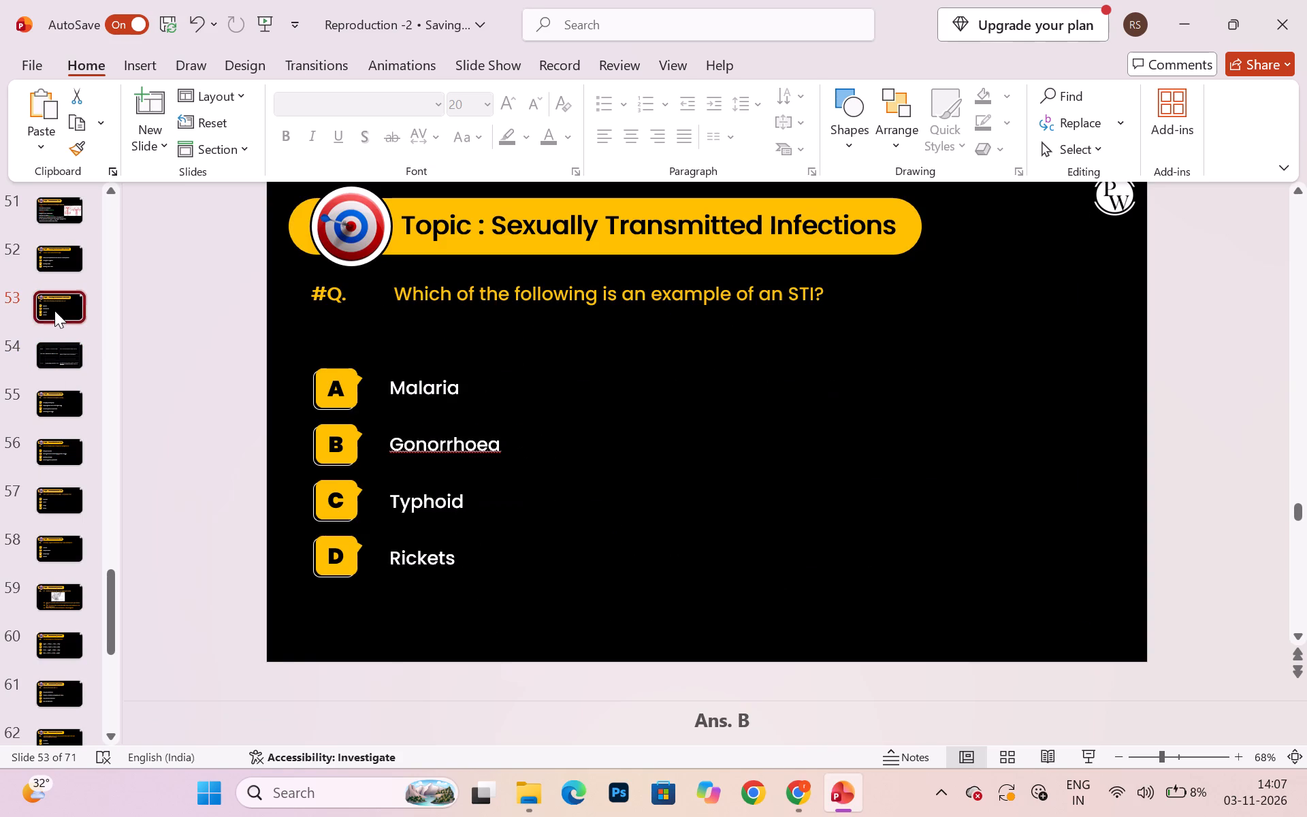
click(52, 397)
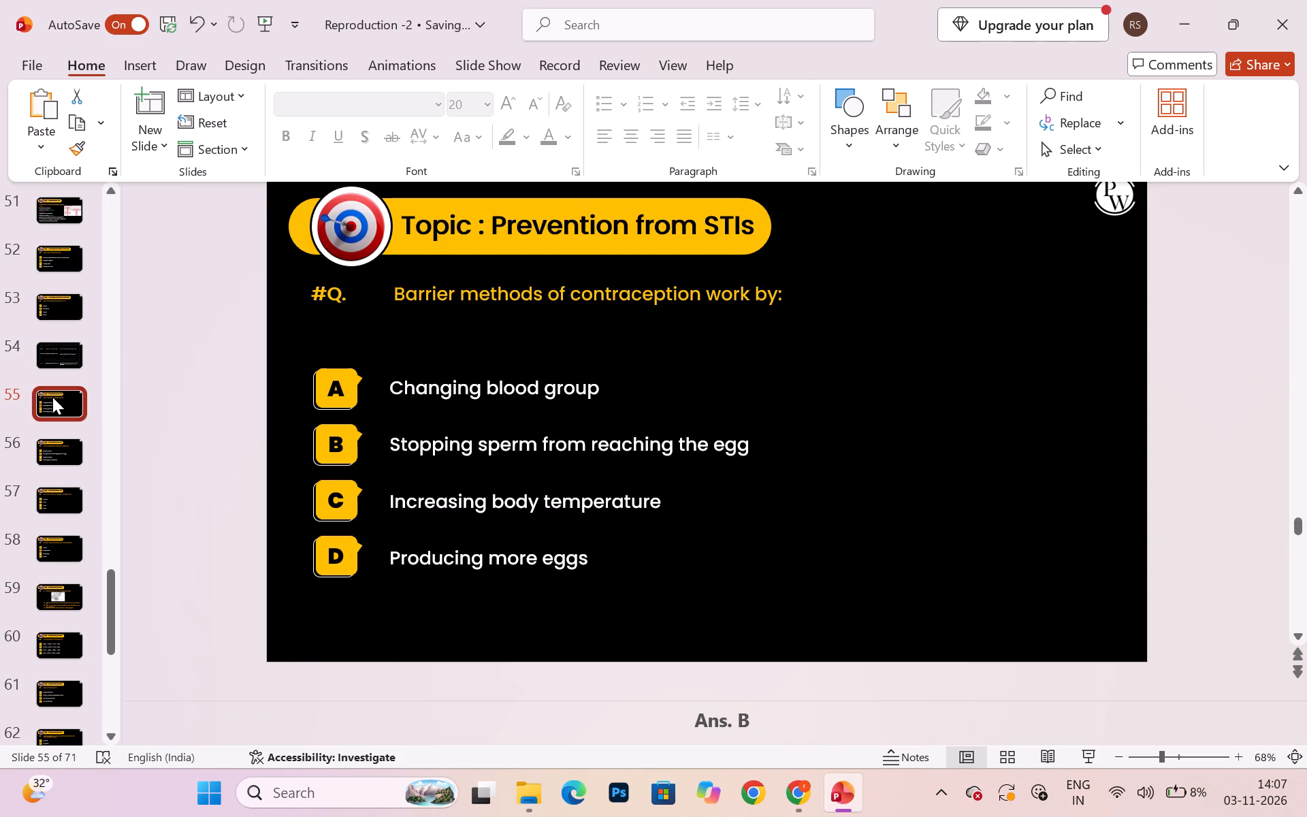
Review the remaining contraception and homework question slides through to the closing Thank You slide.
key(Down)
key(Down)
key(Down)
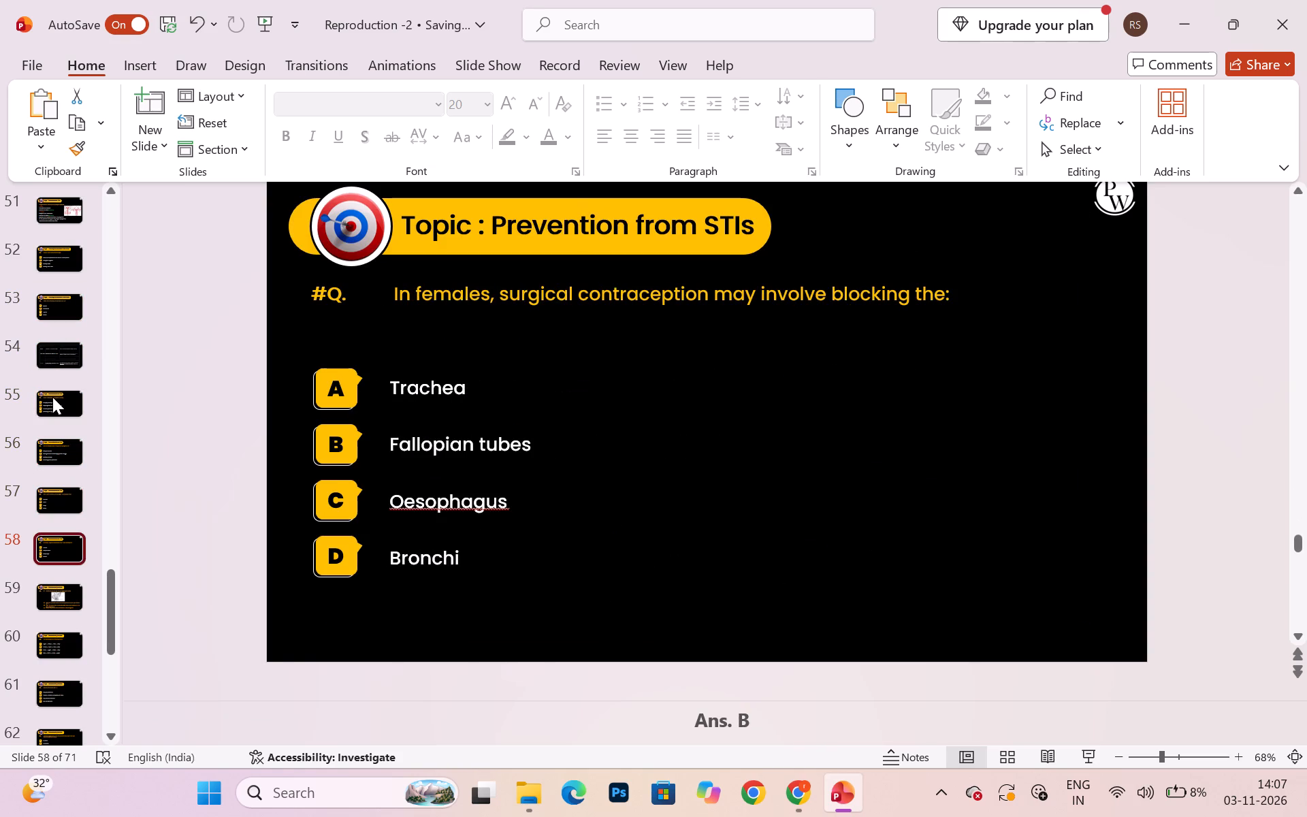
key(Down)
key(Down)
key(Down)
key(Down)
key(Down)
key(Down)
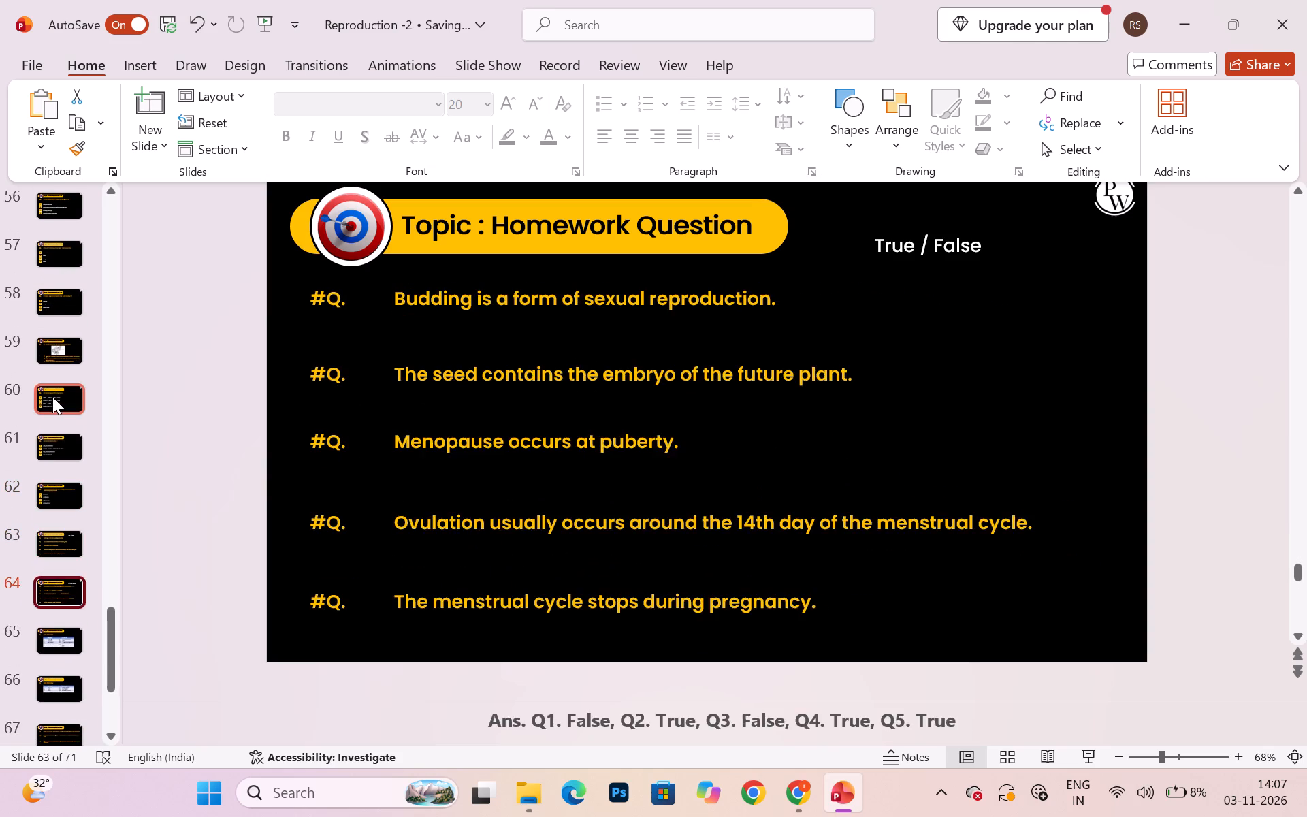
key(Down)
key(Down)
key(Down)
key(Down)
key(Down)
key(Down)
key(Down)
key(Down)
key(Down)
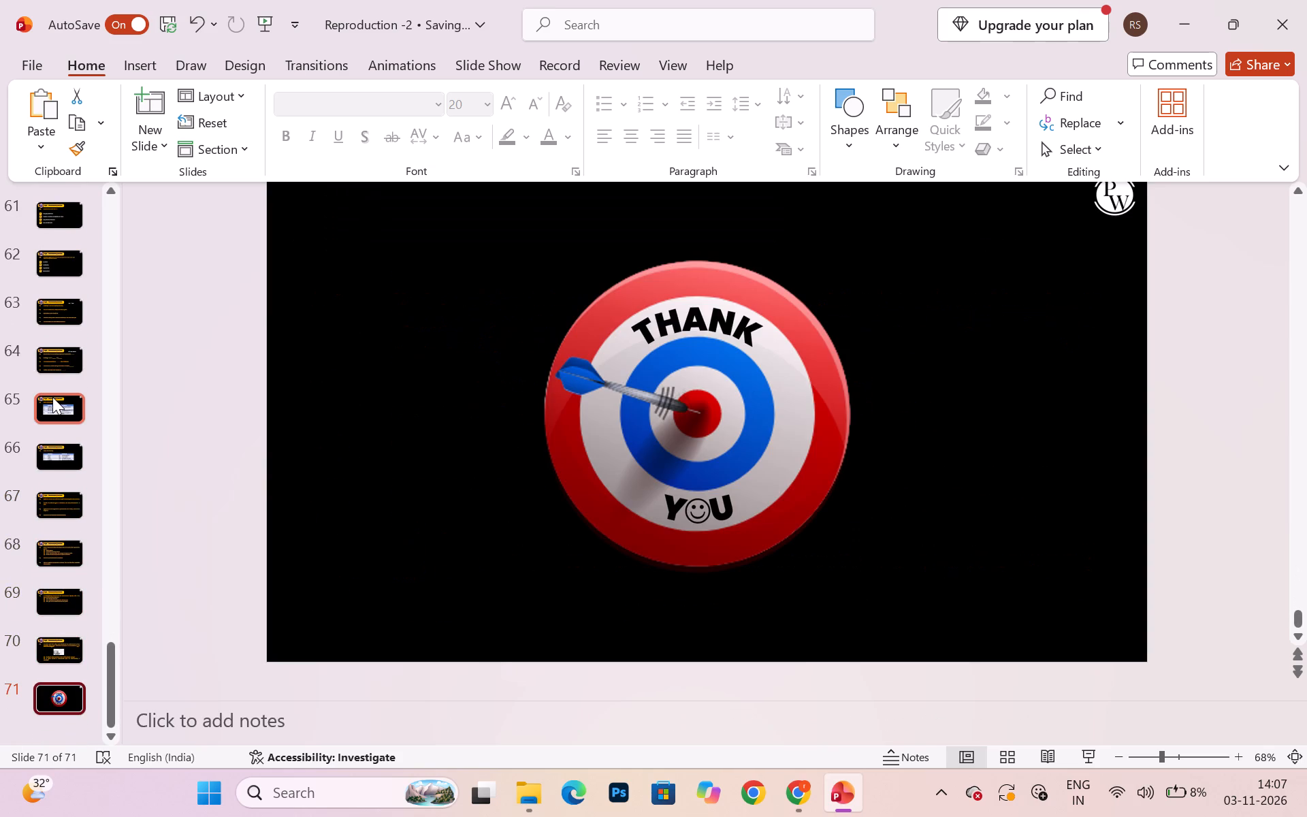
key(Down)
key(Down)
Review the slides in reverse order from the closing slide to the sexual maturity definition on slide 37.
key(Up)
key(Up)
key(Up)
key(Up)
key(Up)
key(Up)
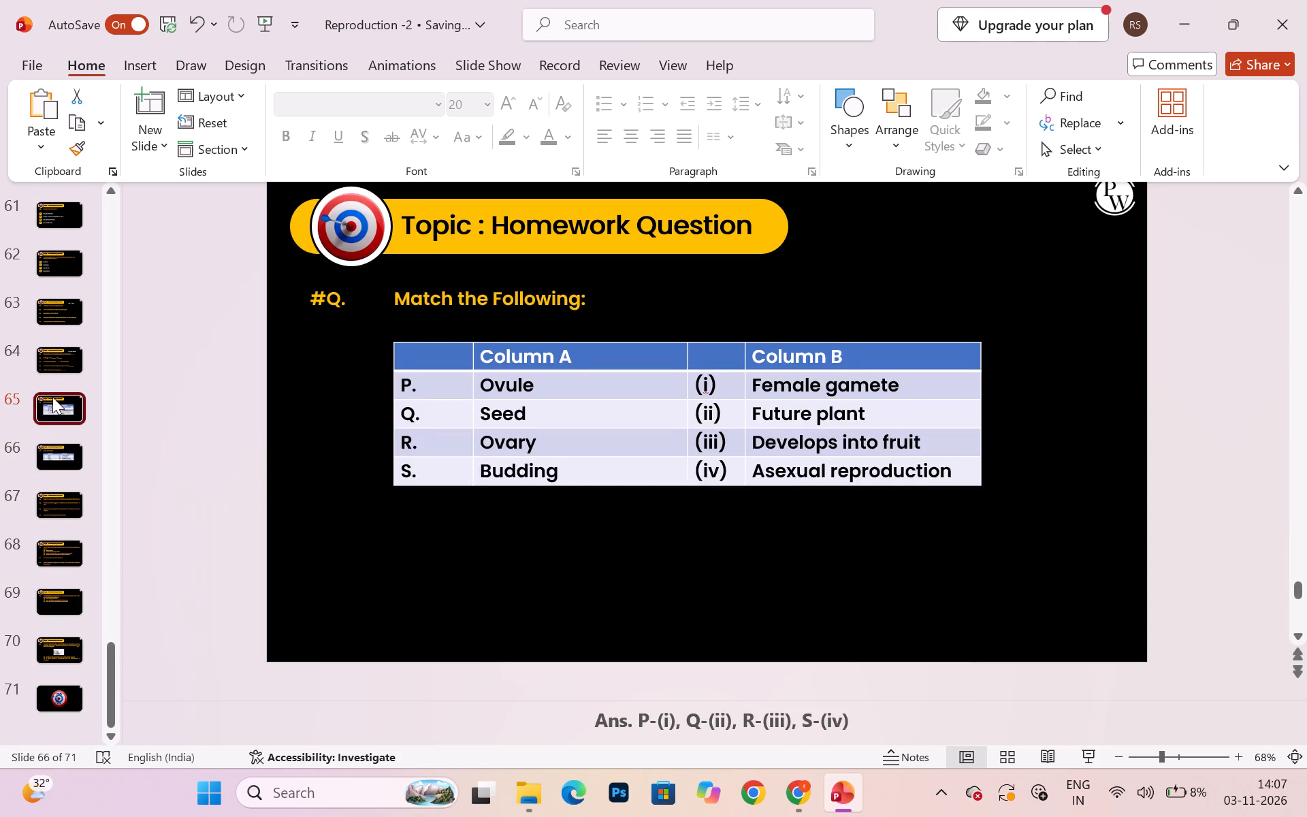
key(Up)
key(Up)
key(Up)
key(Up)
key(Up)
key(Up)
key(Up)
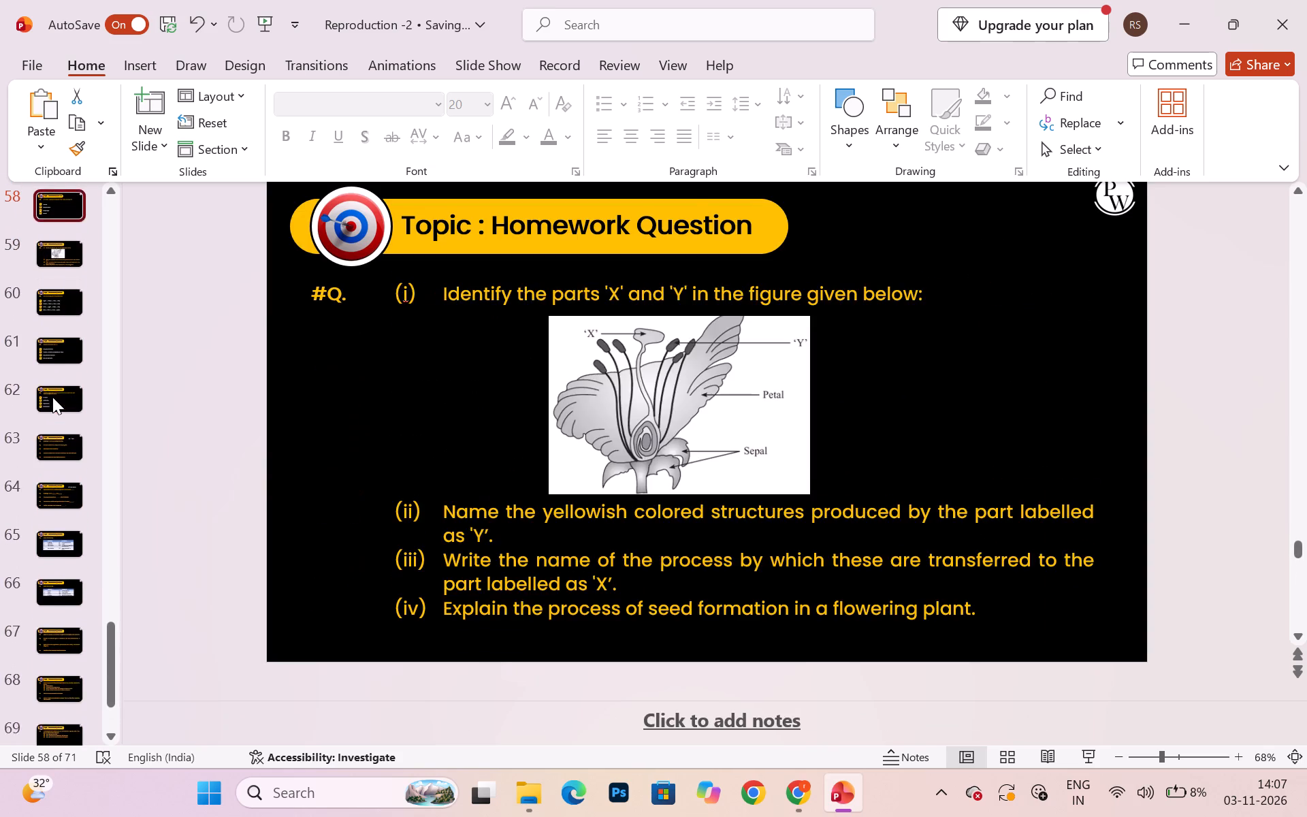
key(Up)
key(Up)
key(Up)
key(Up)
key(Up)
key(Up)
key(Up)
key(Up)
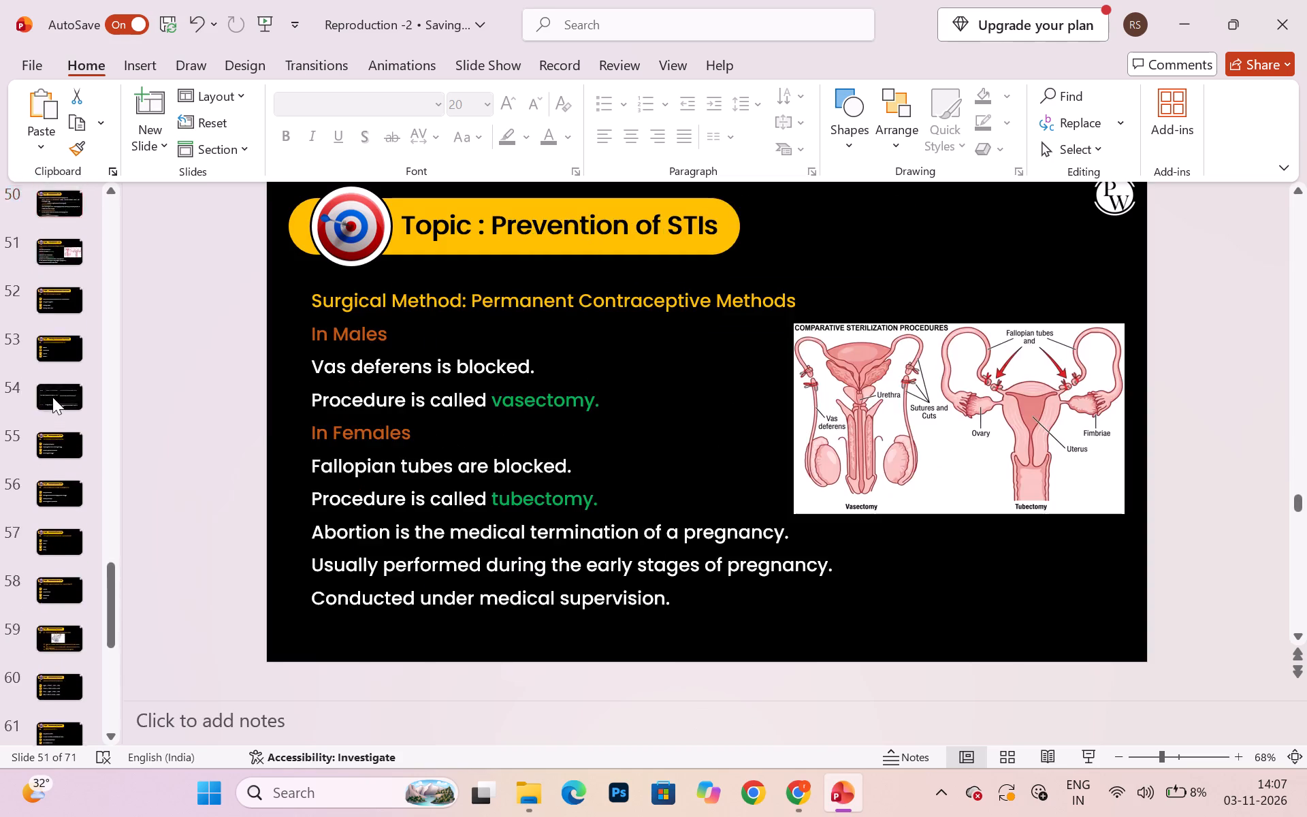
key(Up)
key(Up)
key(Up)
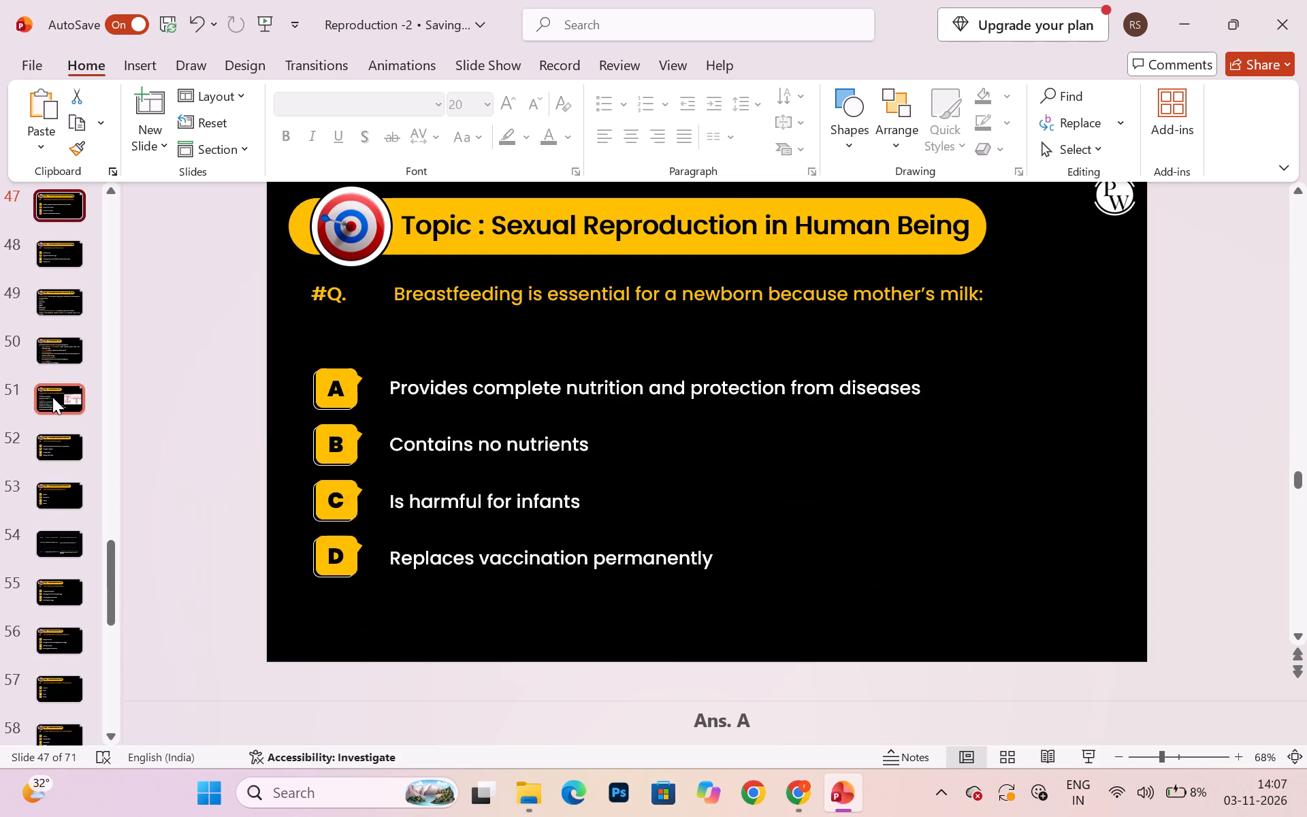
key(Up)
key(Up)
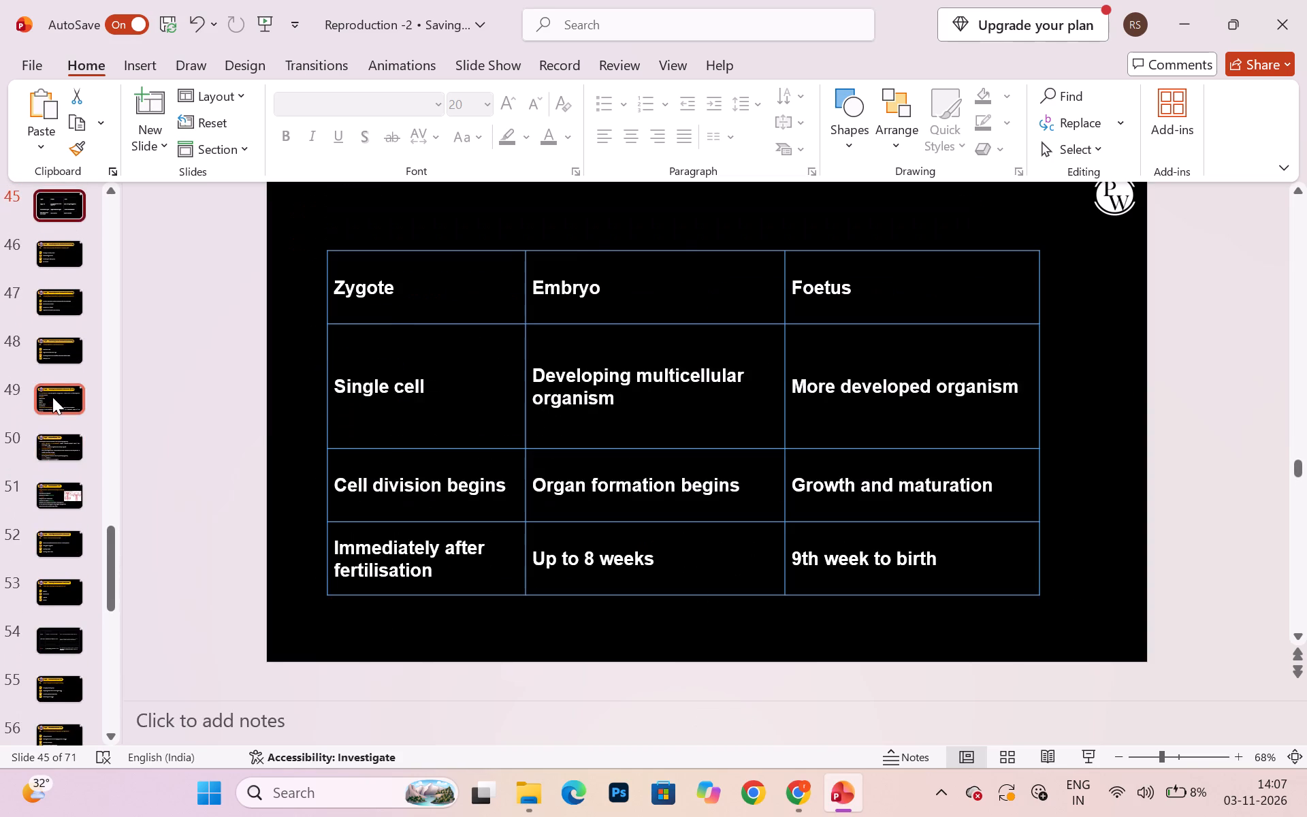
key(Up)
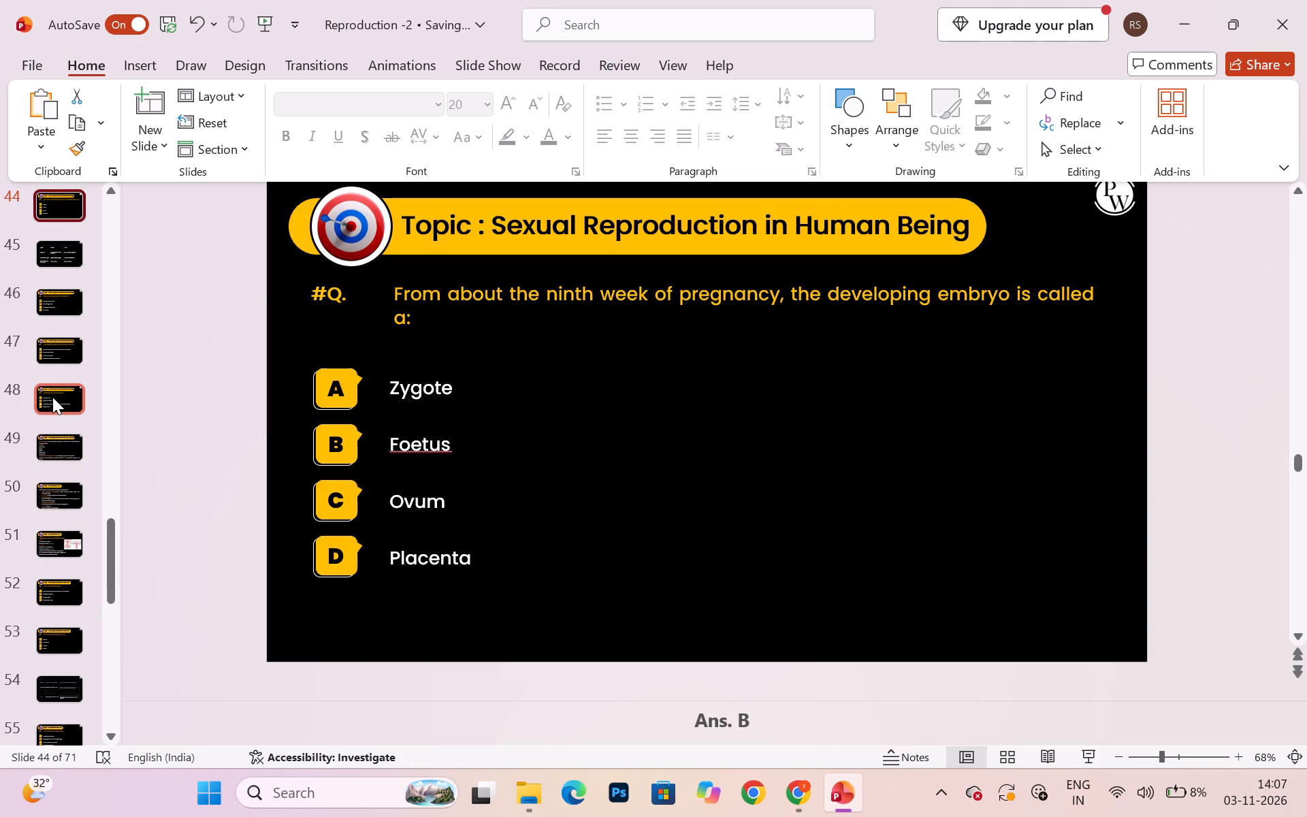
key(Up)
key(Up)
key(Up)
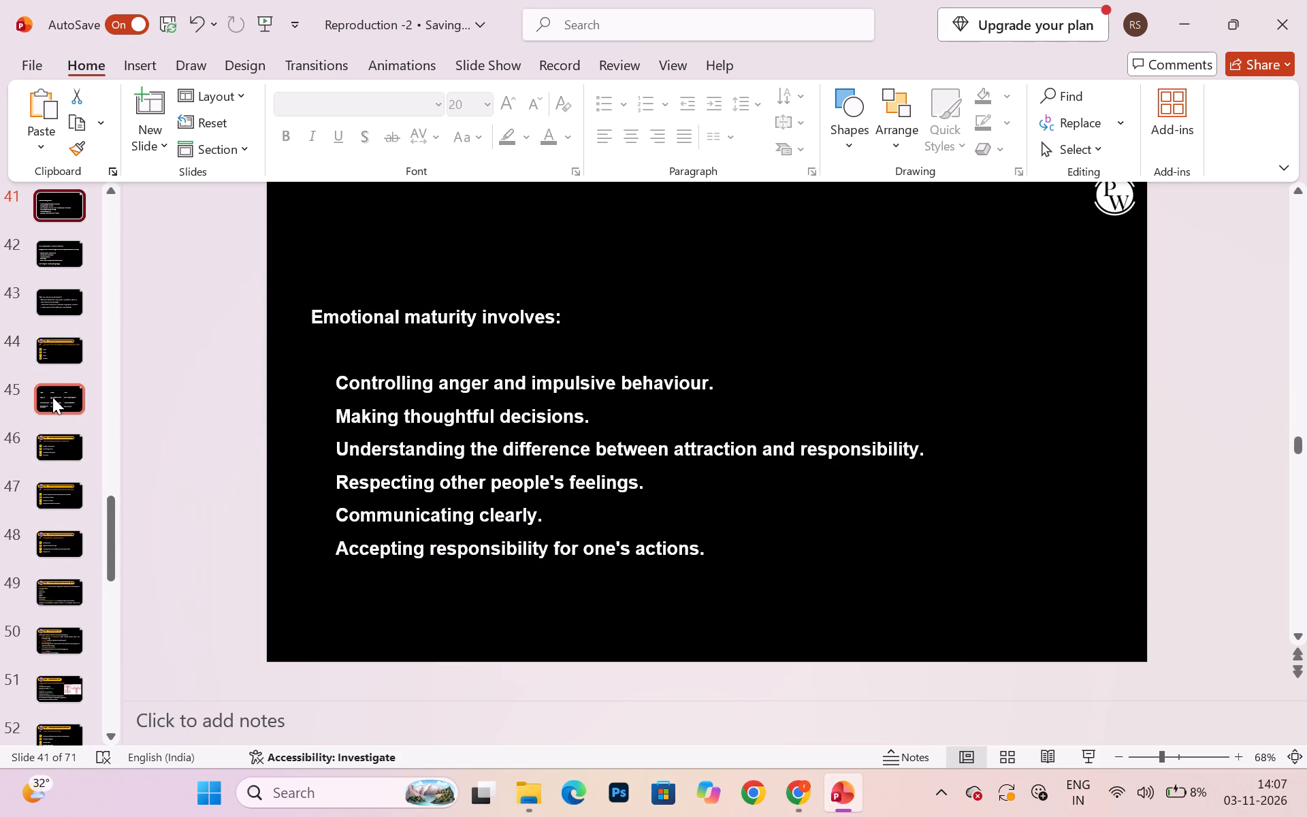
key(Up)
key(Up)
key(Up)
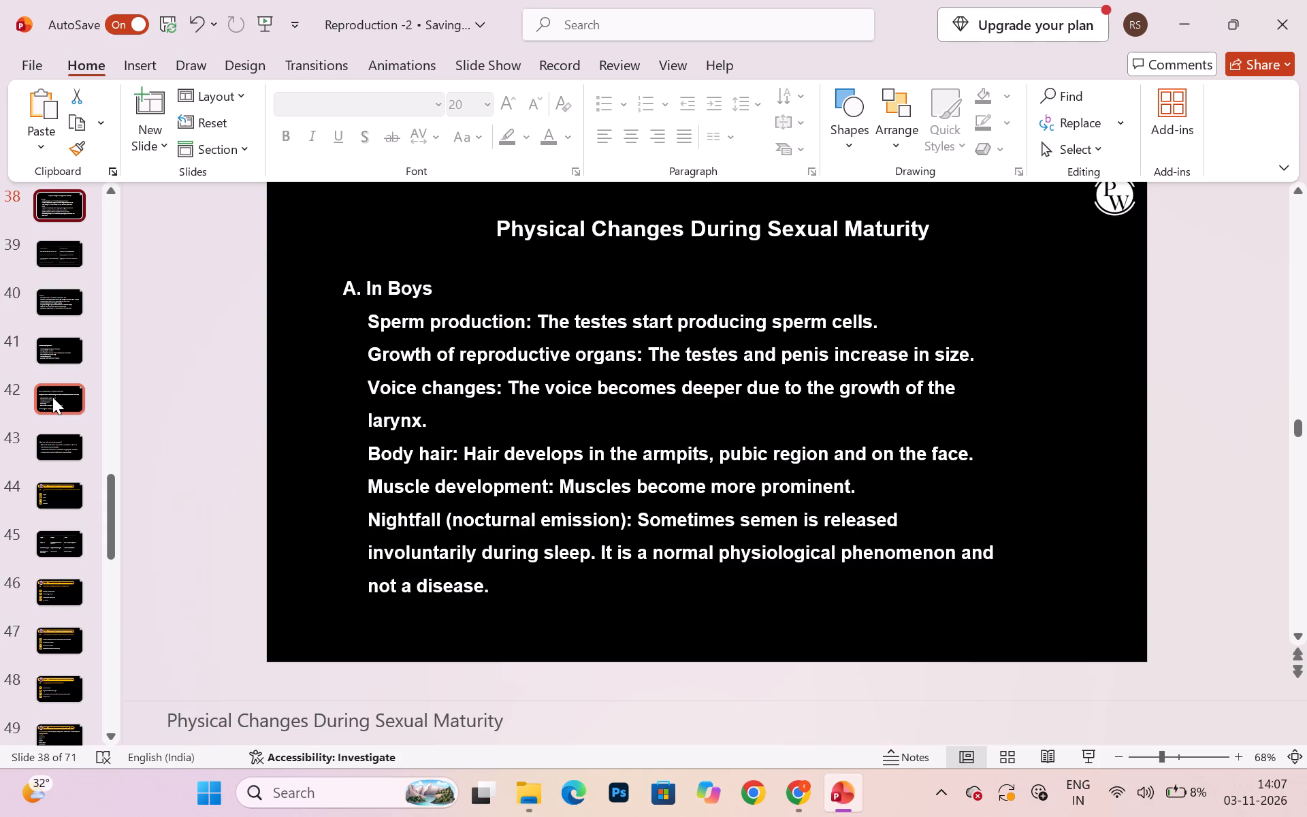
key(Up)
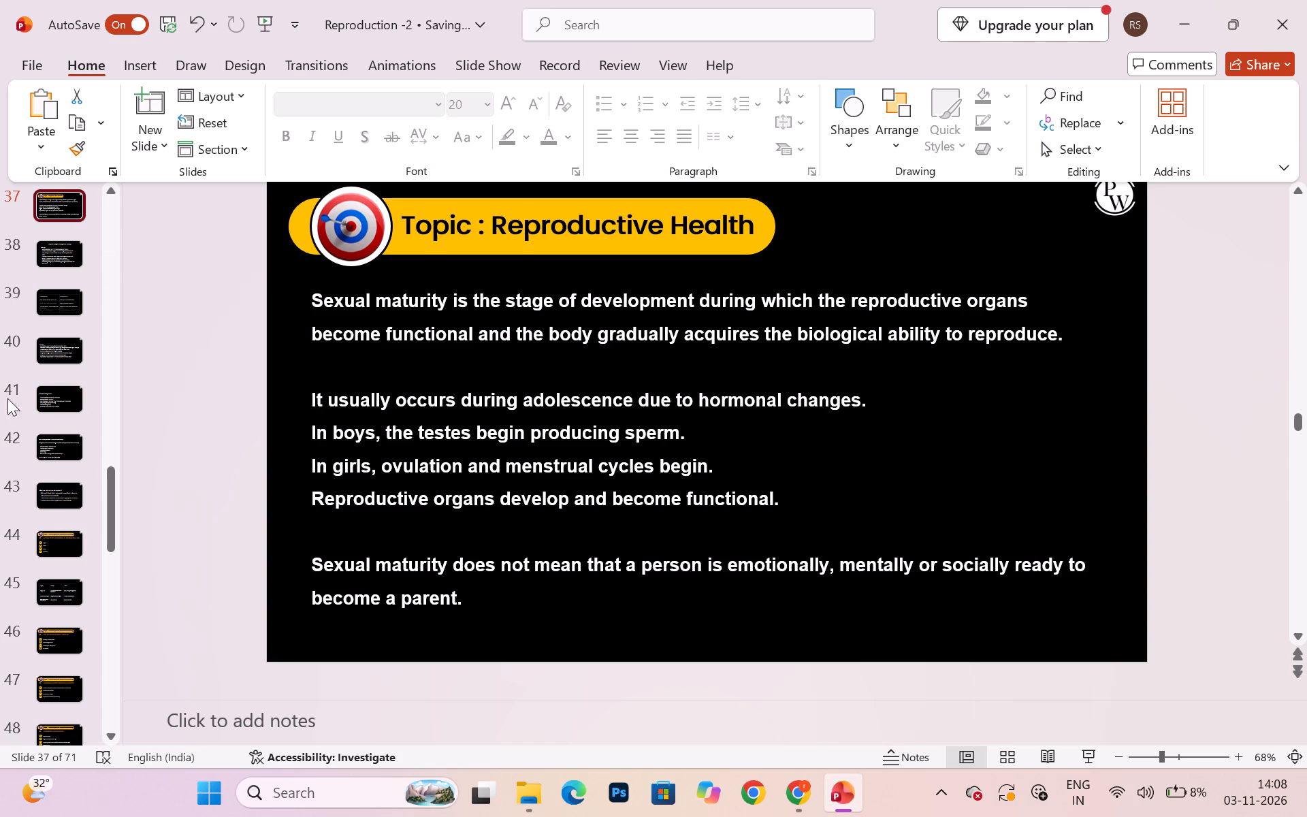
Skim the slide thumbnails and go to the Lecture No. 6 title slide to check it.
scroll(31, 520, down, 14)
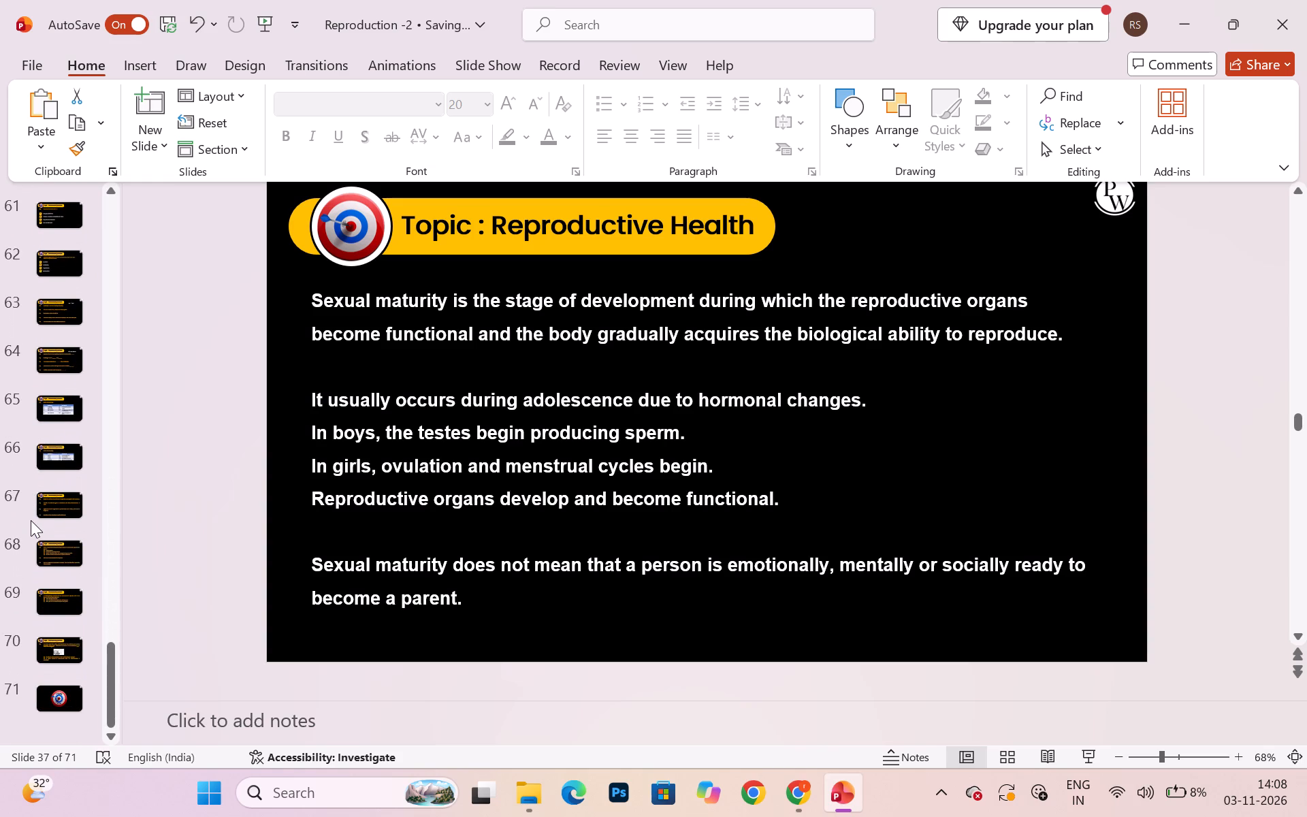
scroll(69, 372, up, 6)
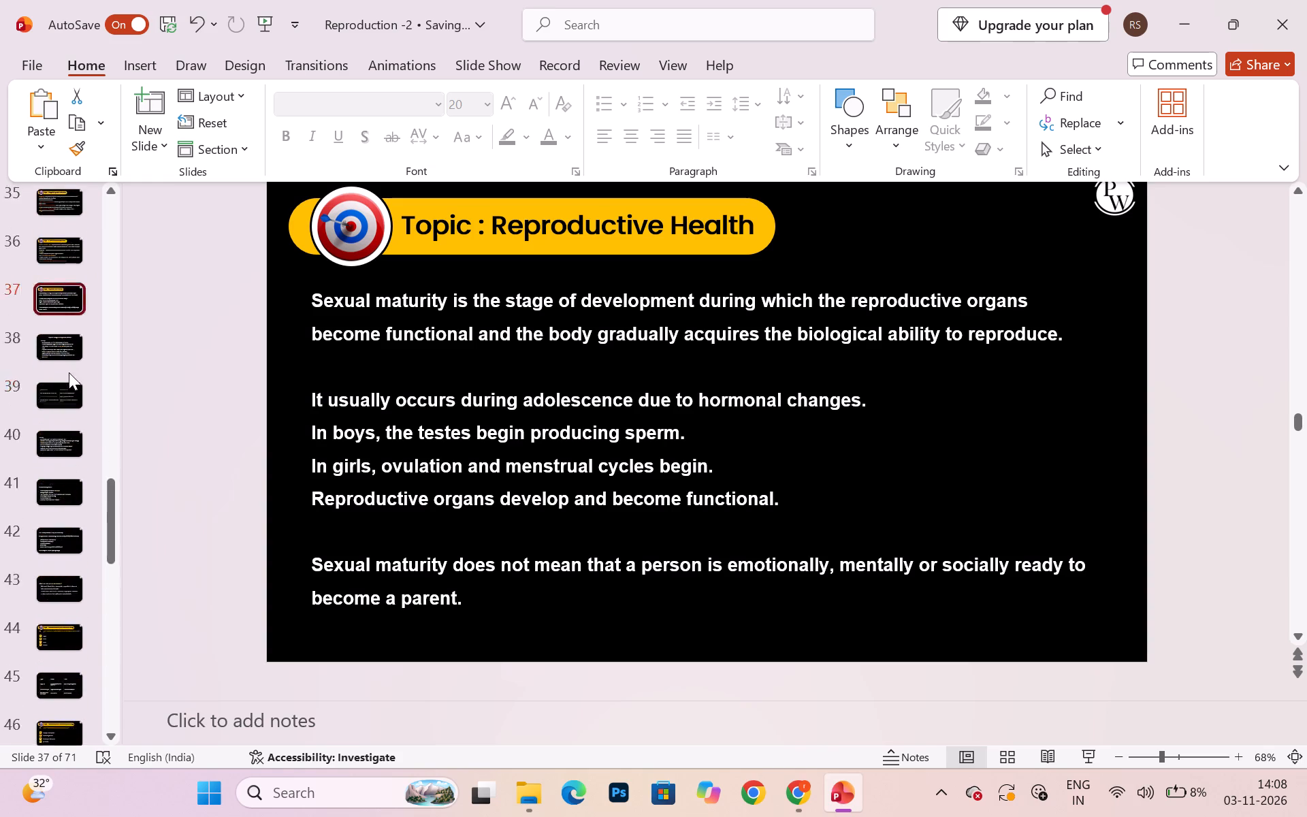
scroll(69, 372, up, 8)
click(57, 202)
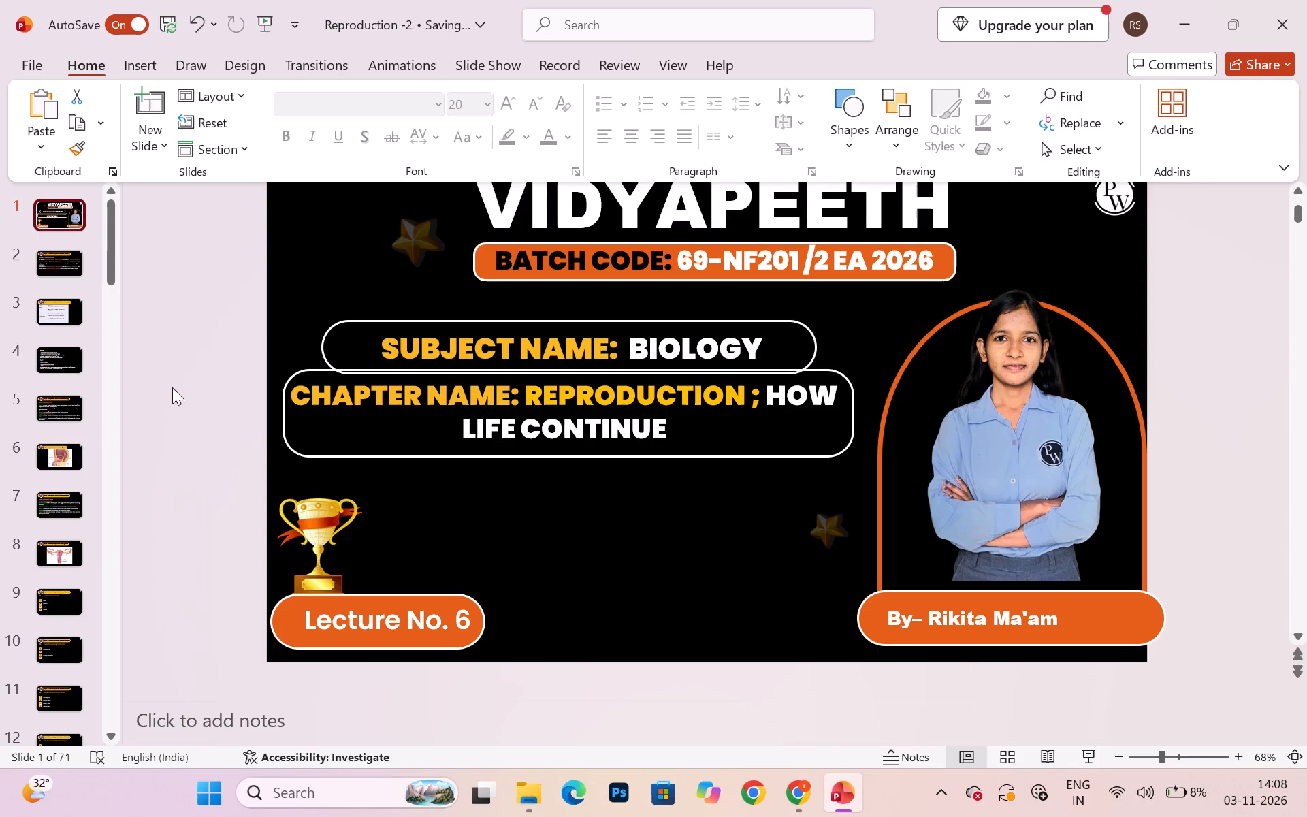
Save a copy of the presentation as a PDF named Reproduction -6 in the Desktop > FOUNDATION PW > 9th folder.
click(36, 60)
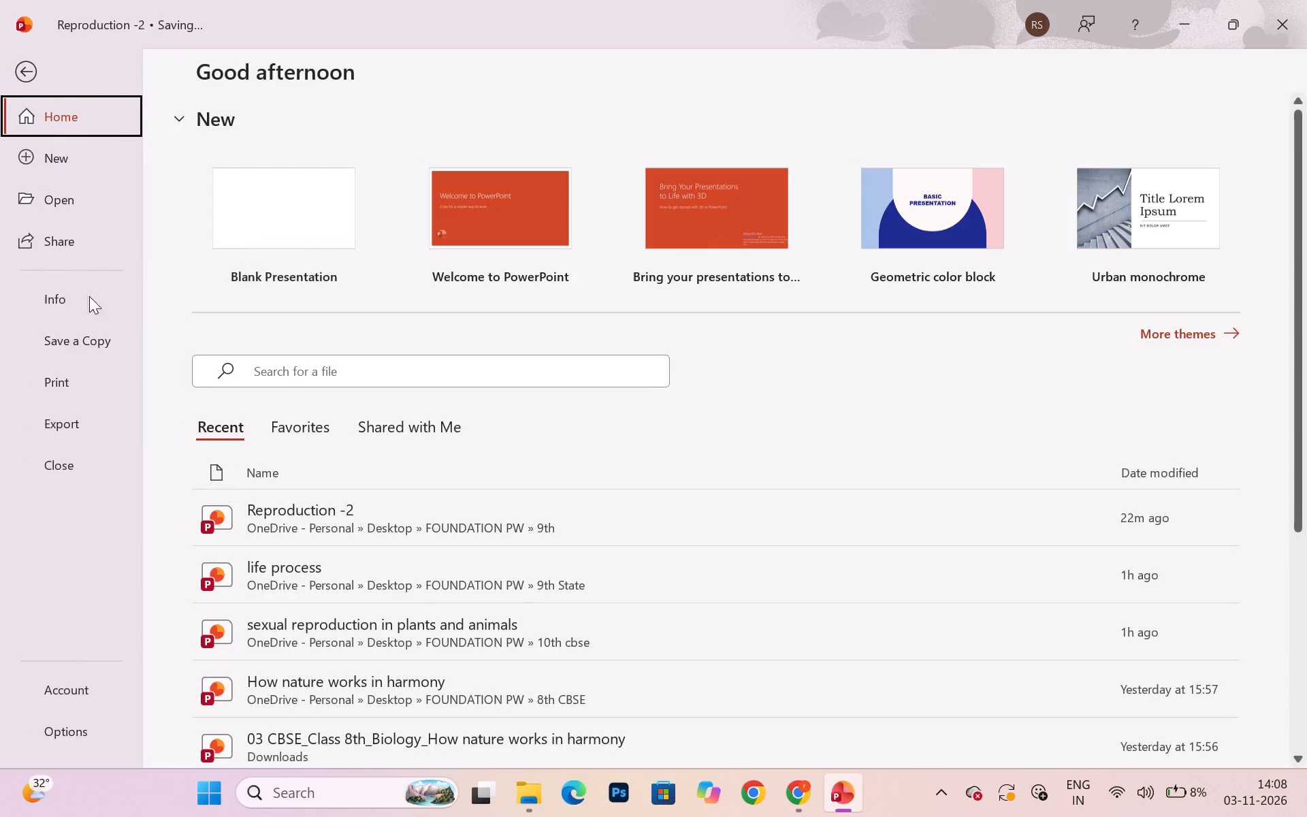
click(59, 338)
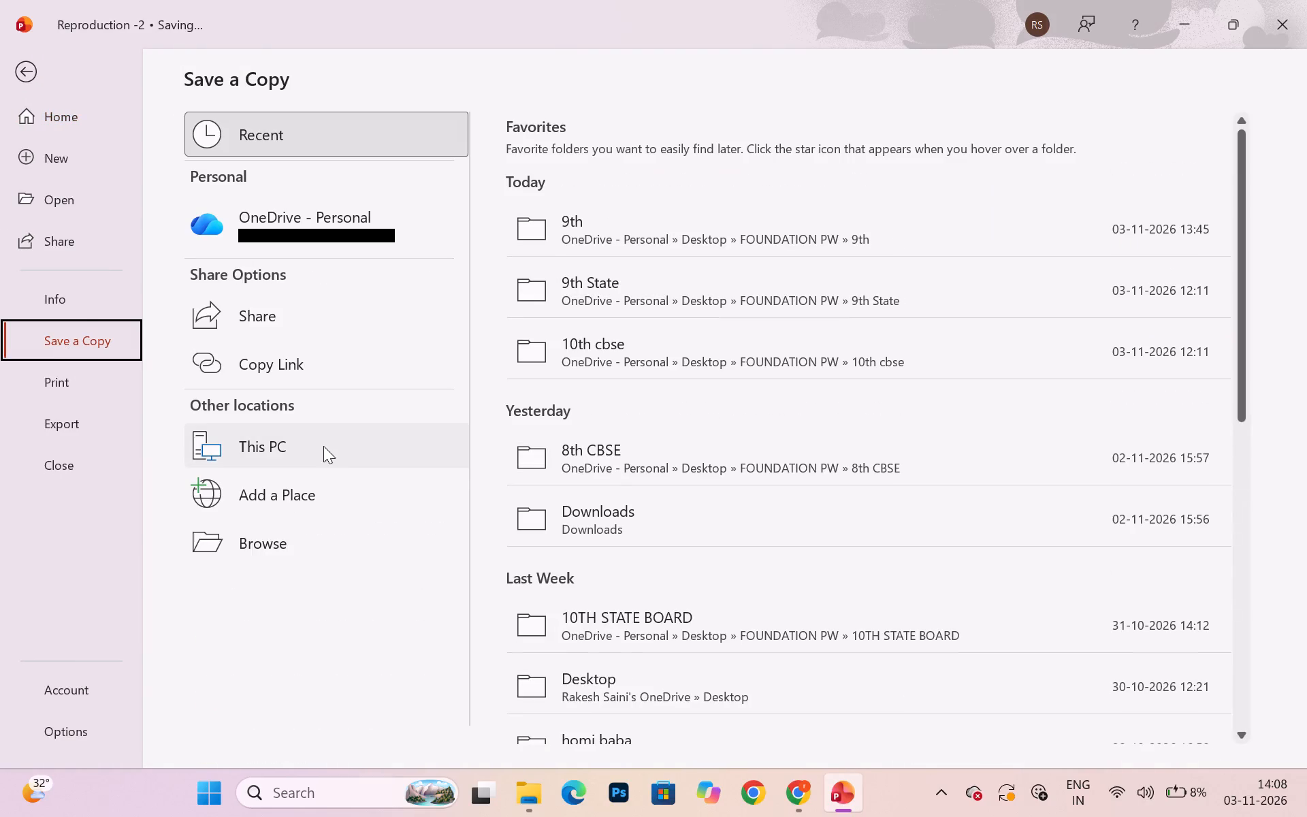
click(306, 451)
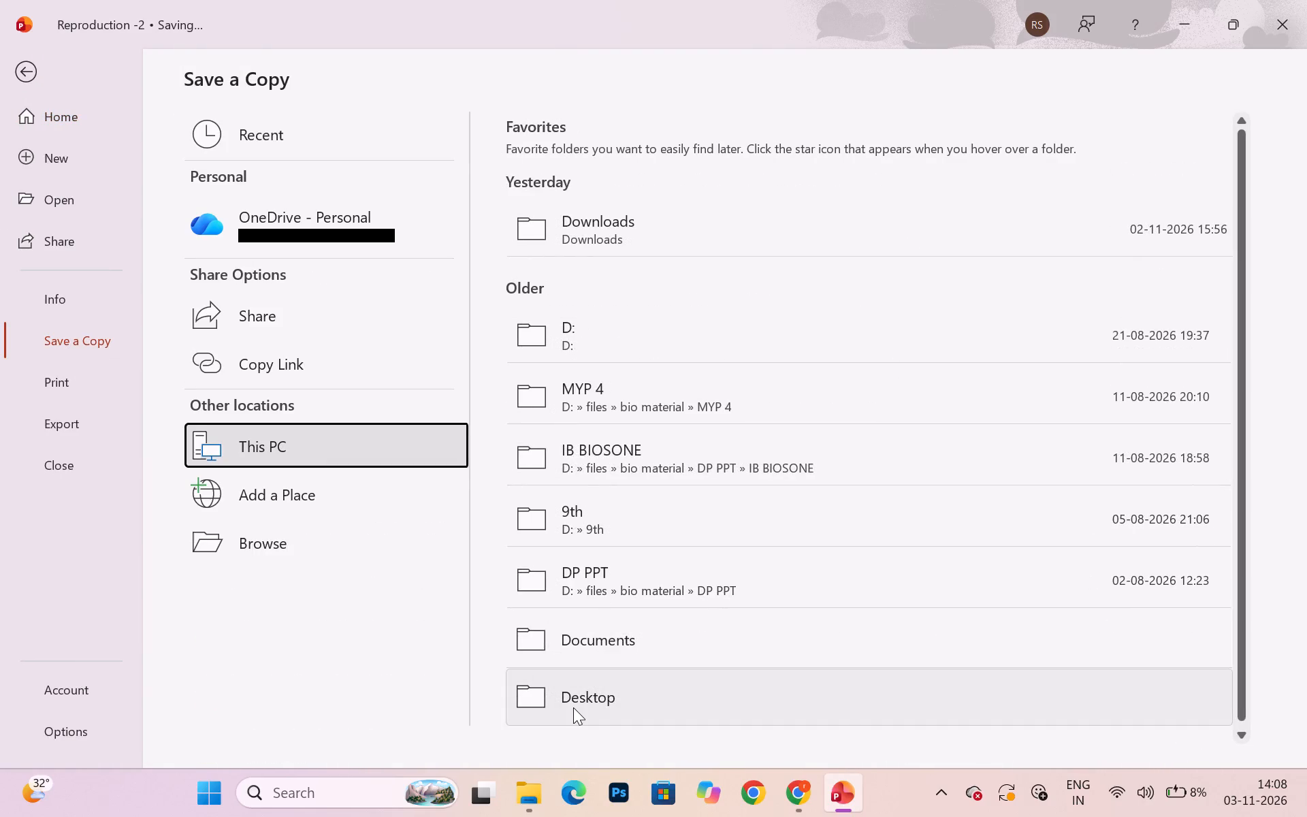
click(573, 707)
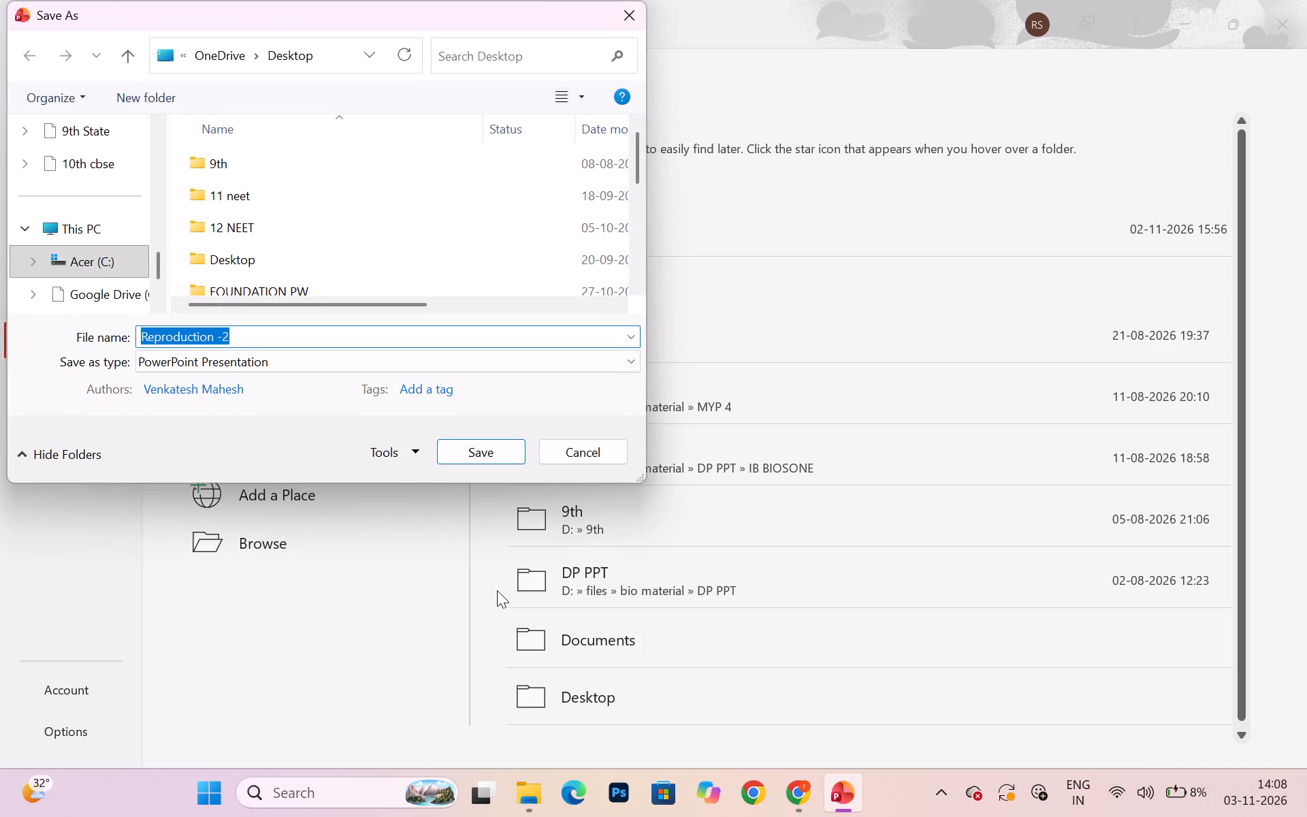
click(235, 336)
click(214, 363)
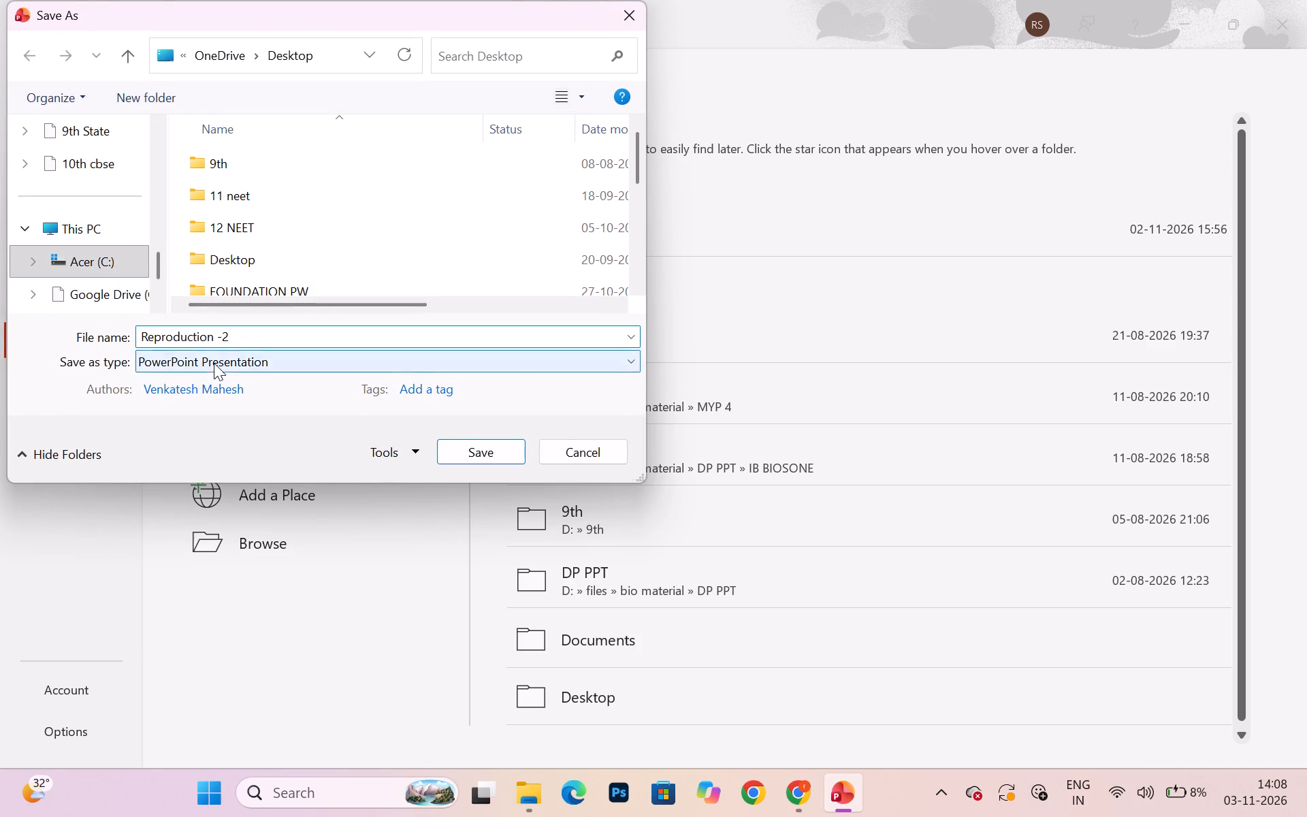
click(179, 65)
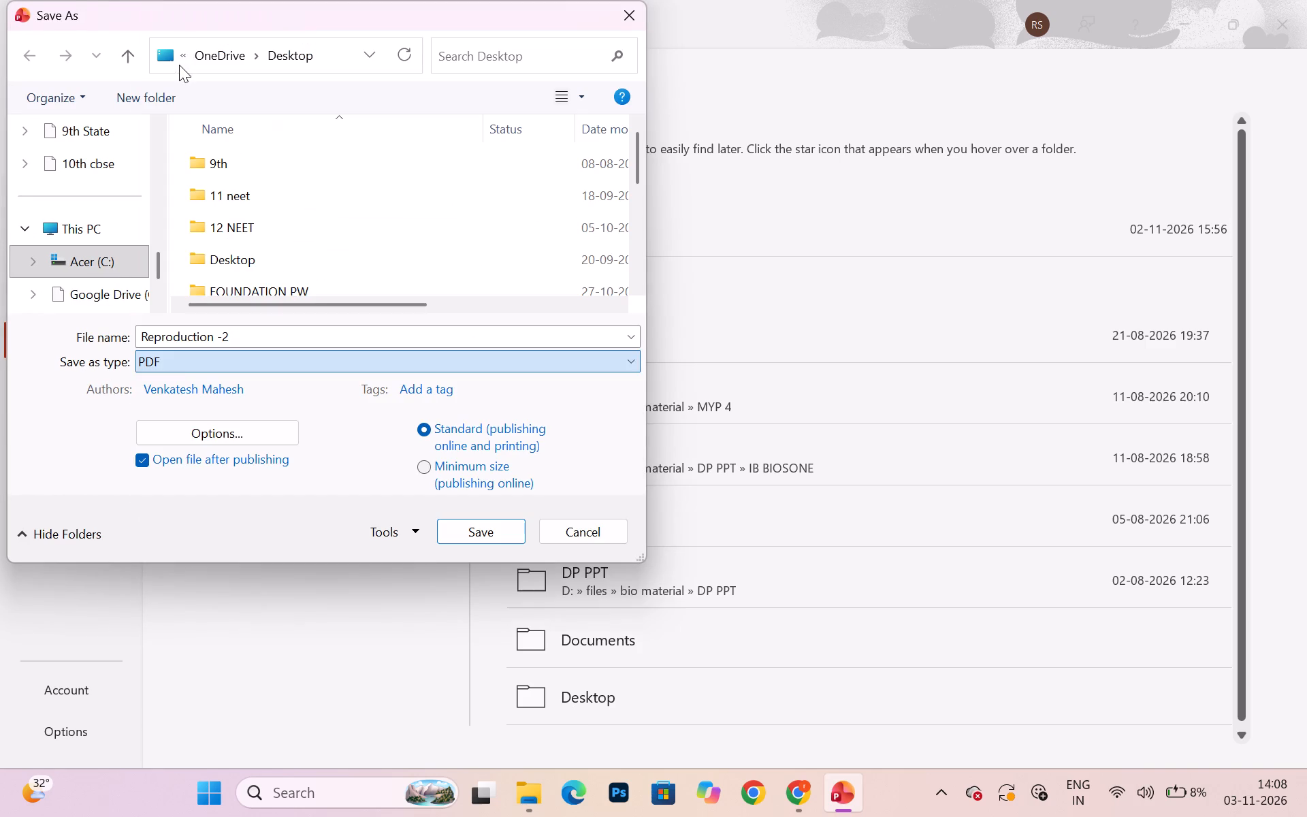
click(245, 345)
click(245, 345)
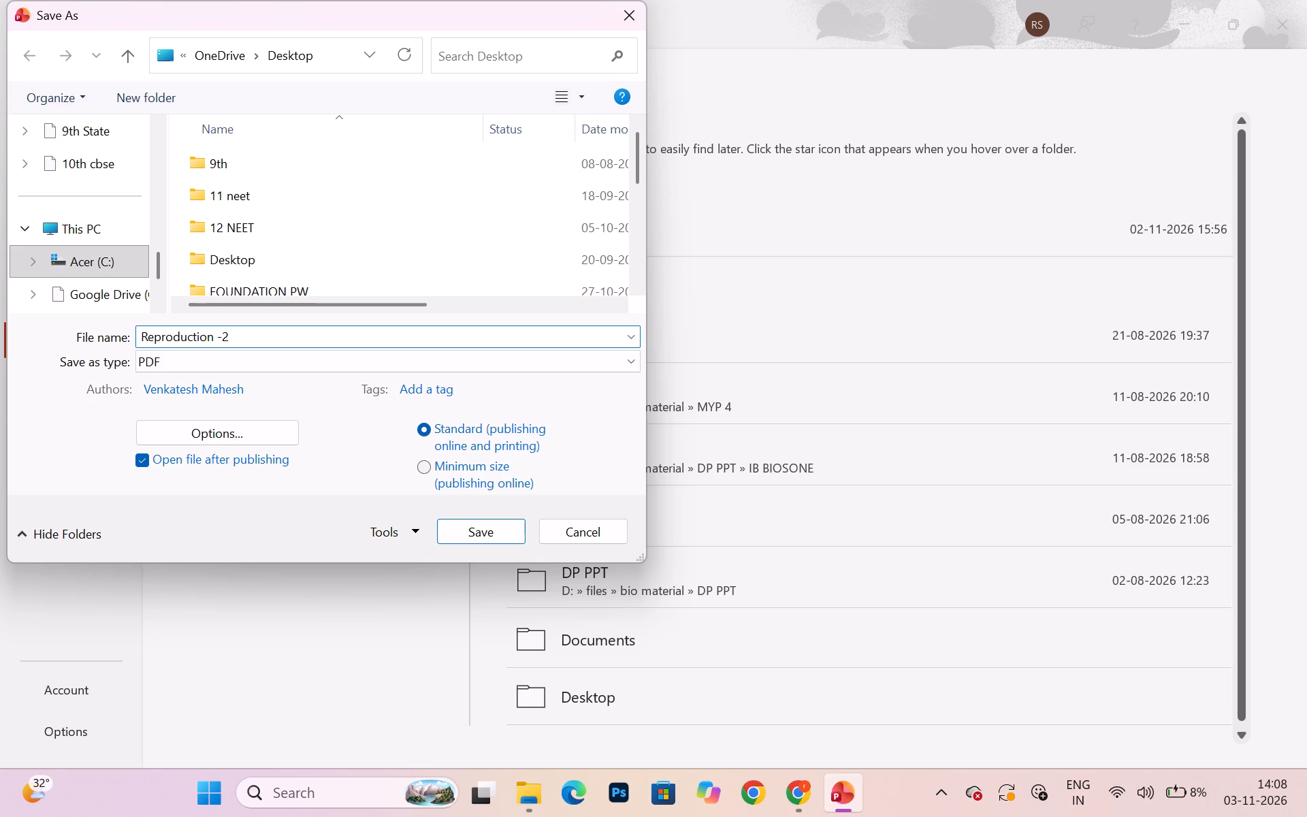
key(BackSpace)
key(6)
click(265, 276)
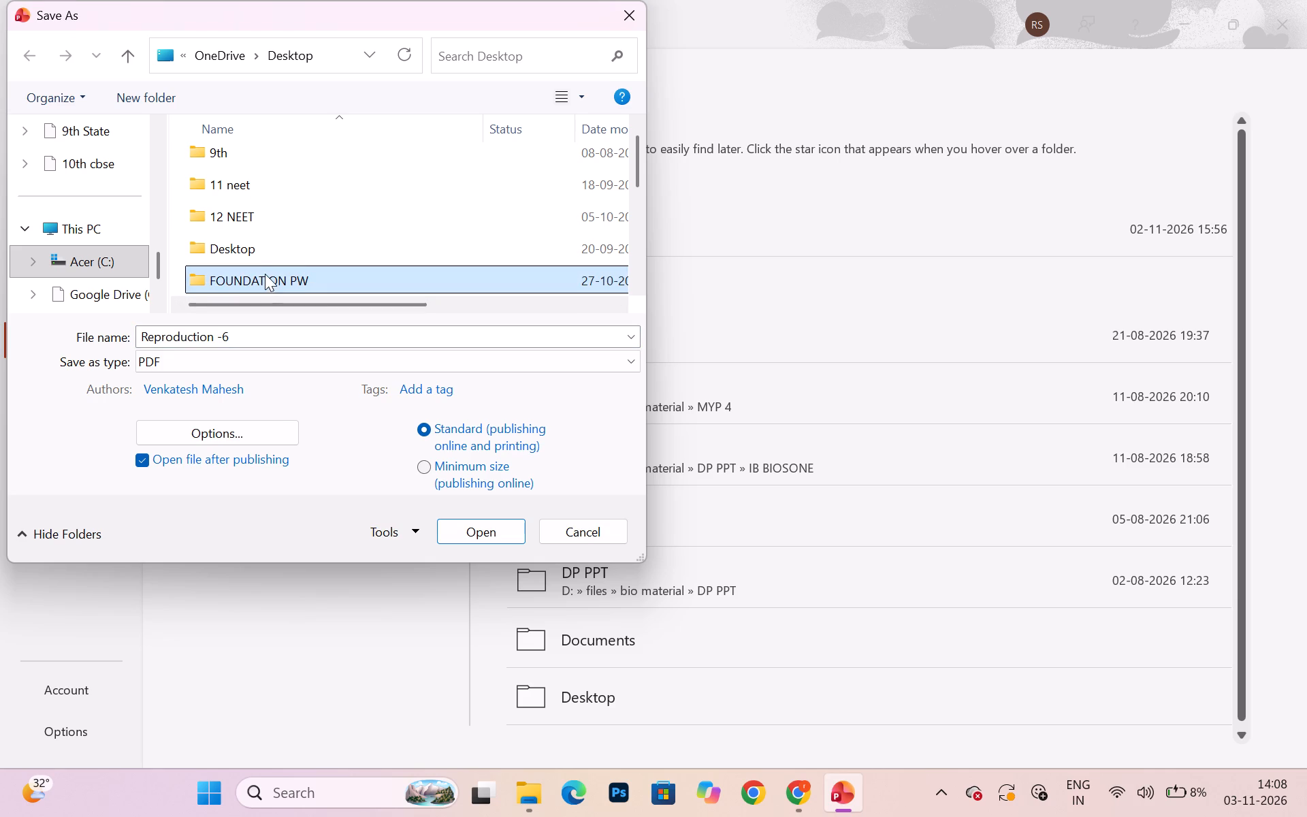
double_click(265, 276)
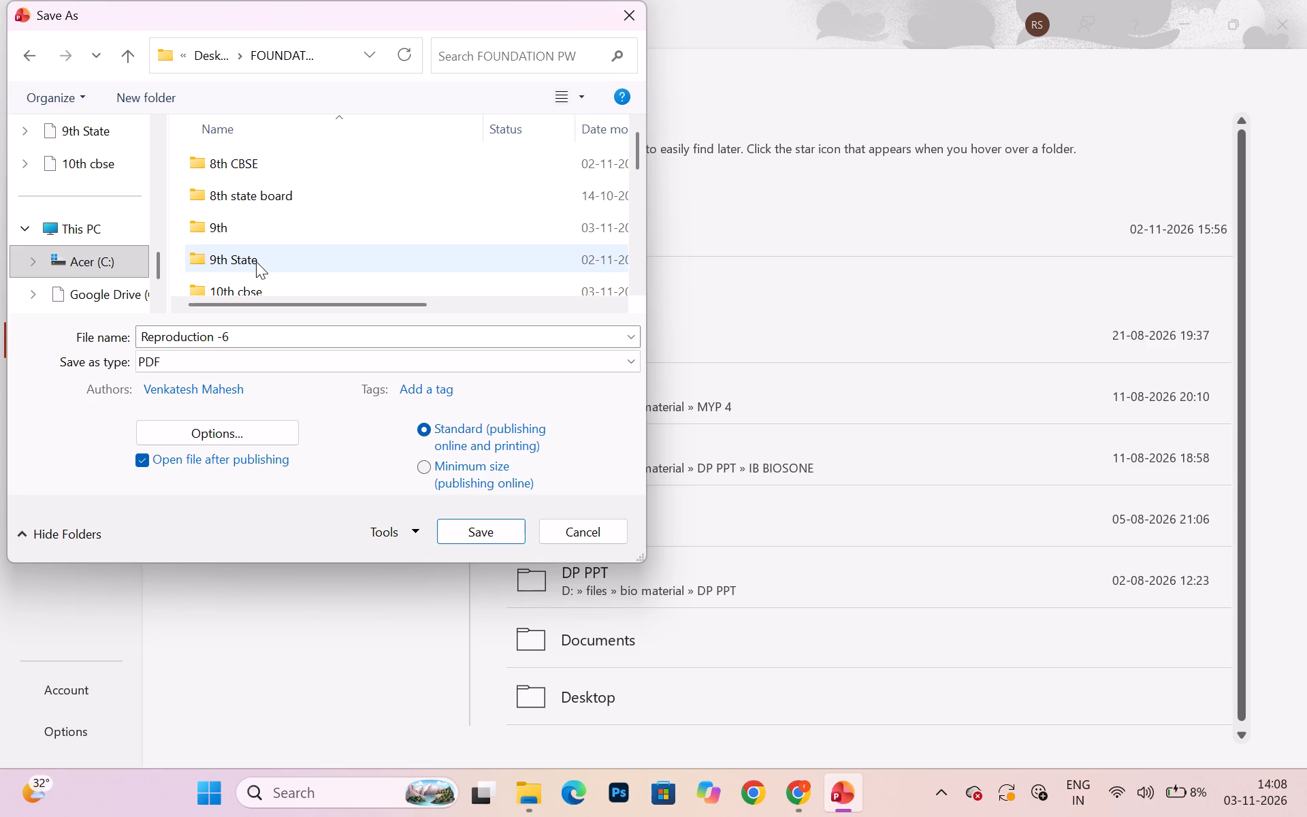
double_click(252, 224)
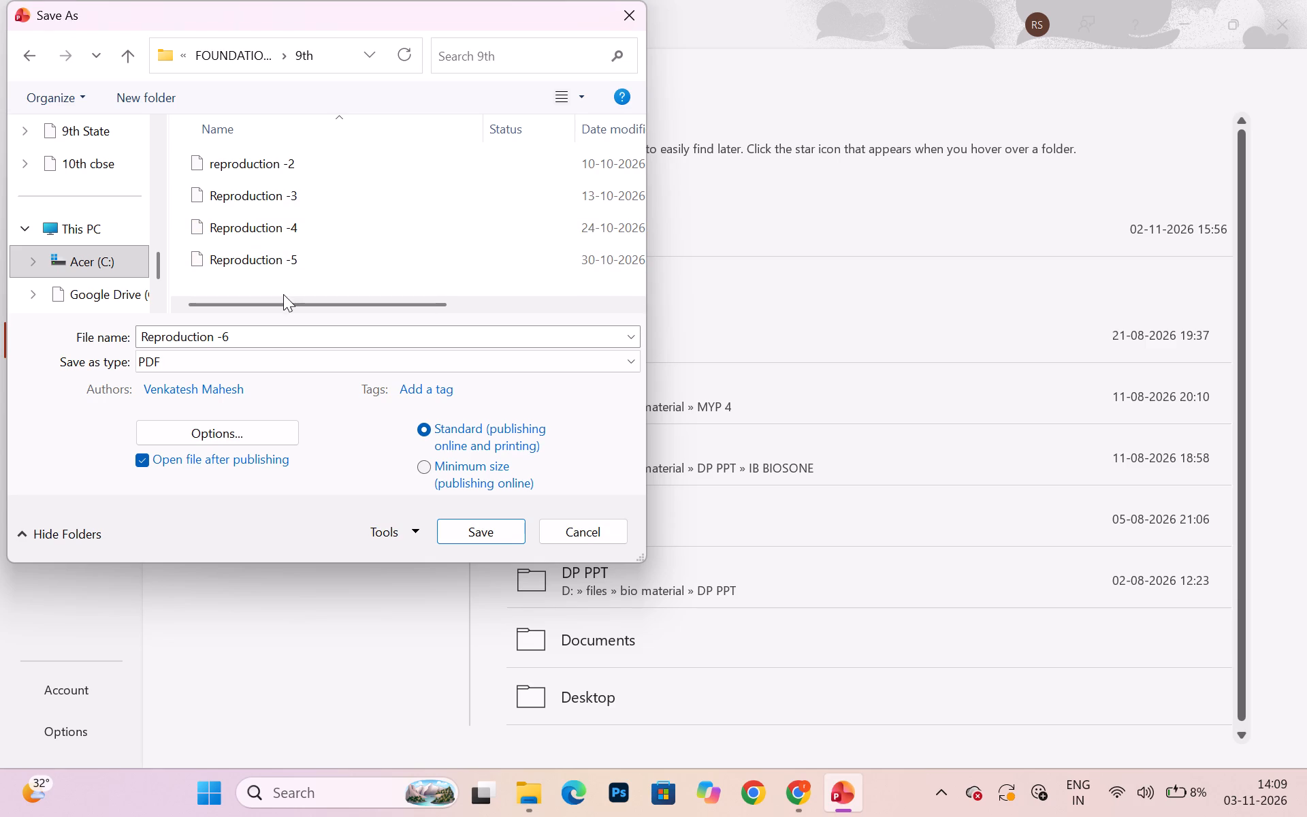
click(464, 526)
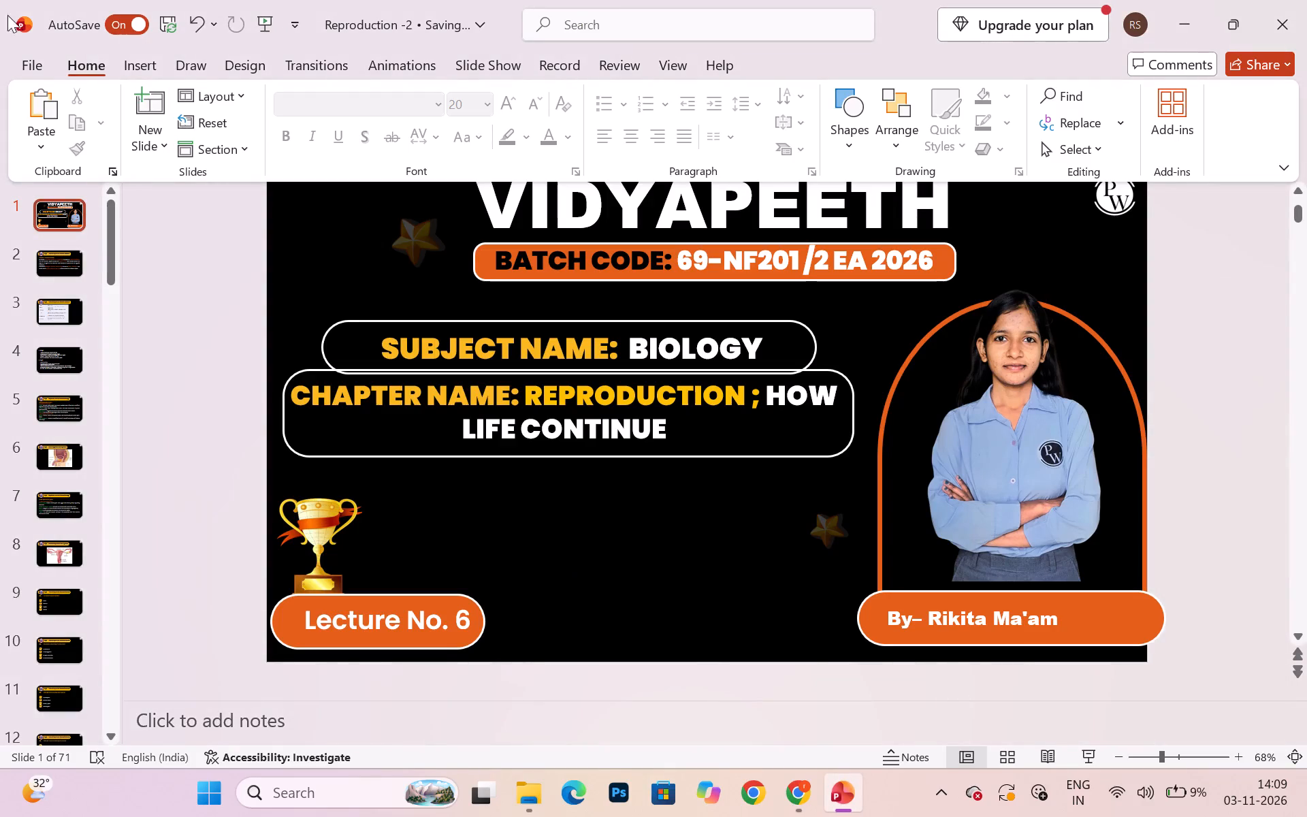
click(29, 57)
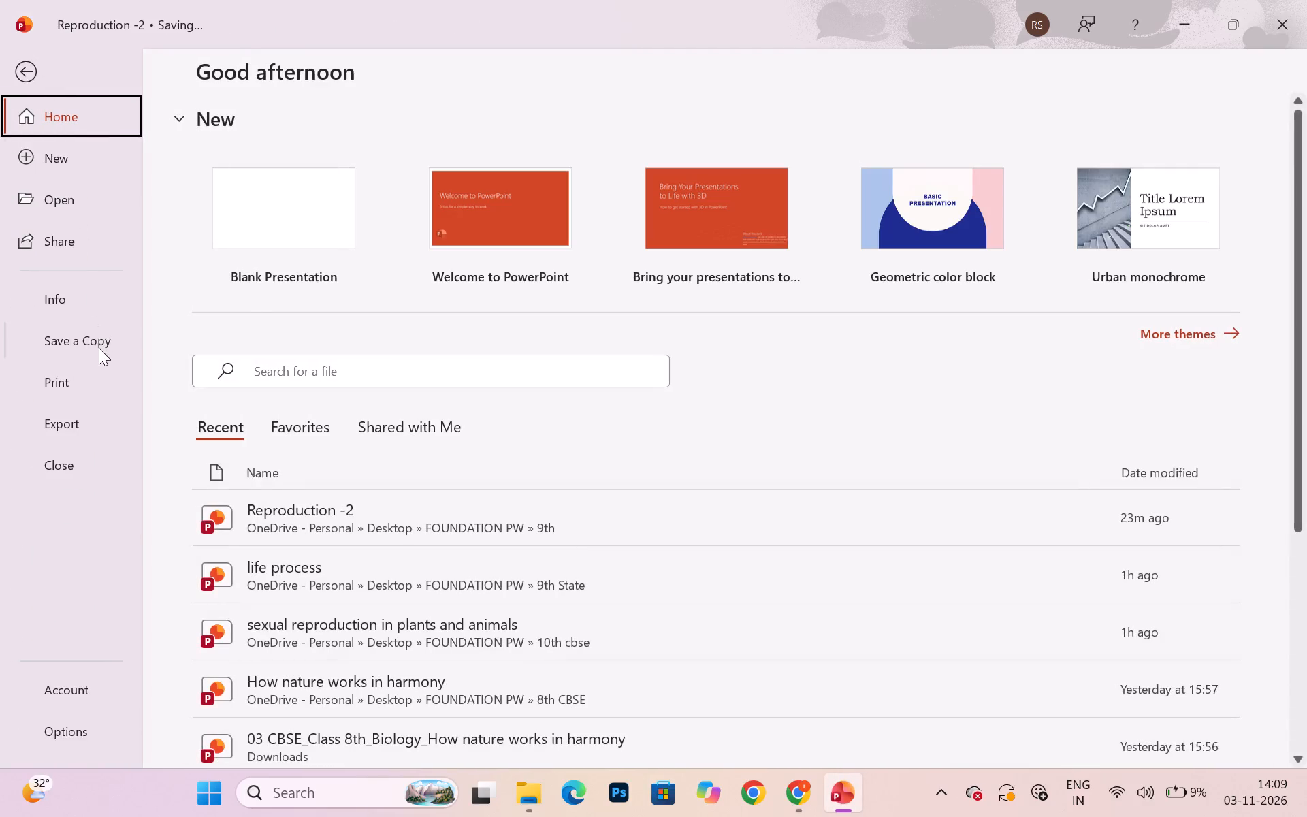
click(99, 348)
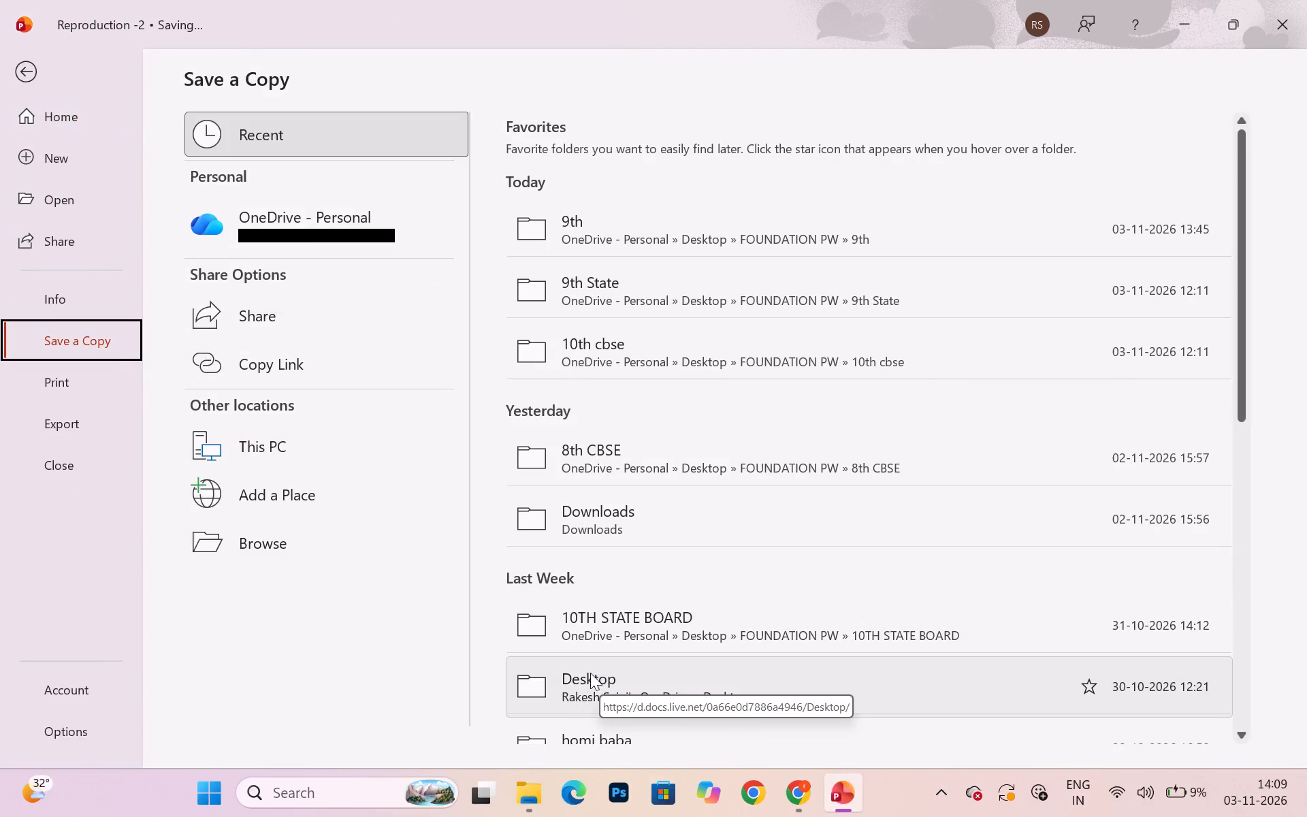
double_click(590, 673)
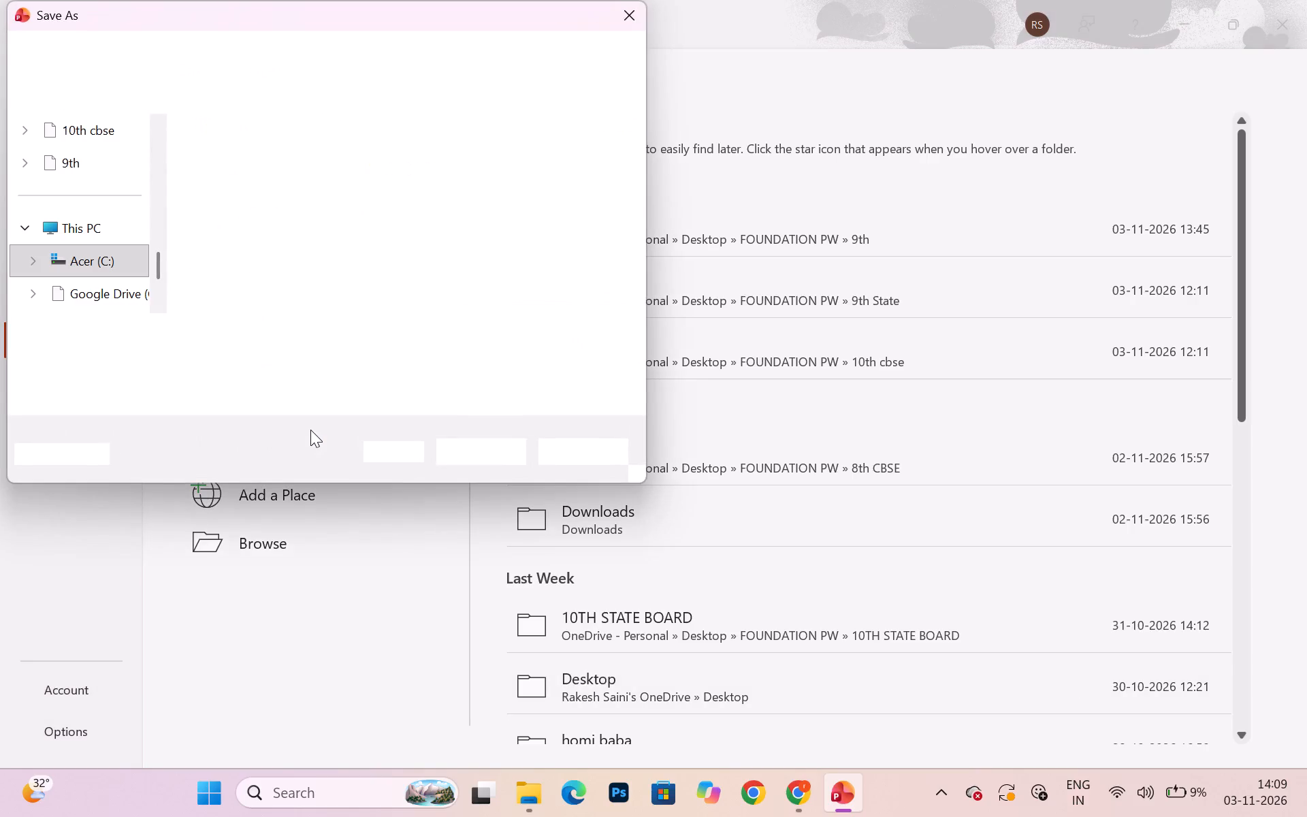
click(628, 20)
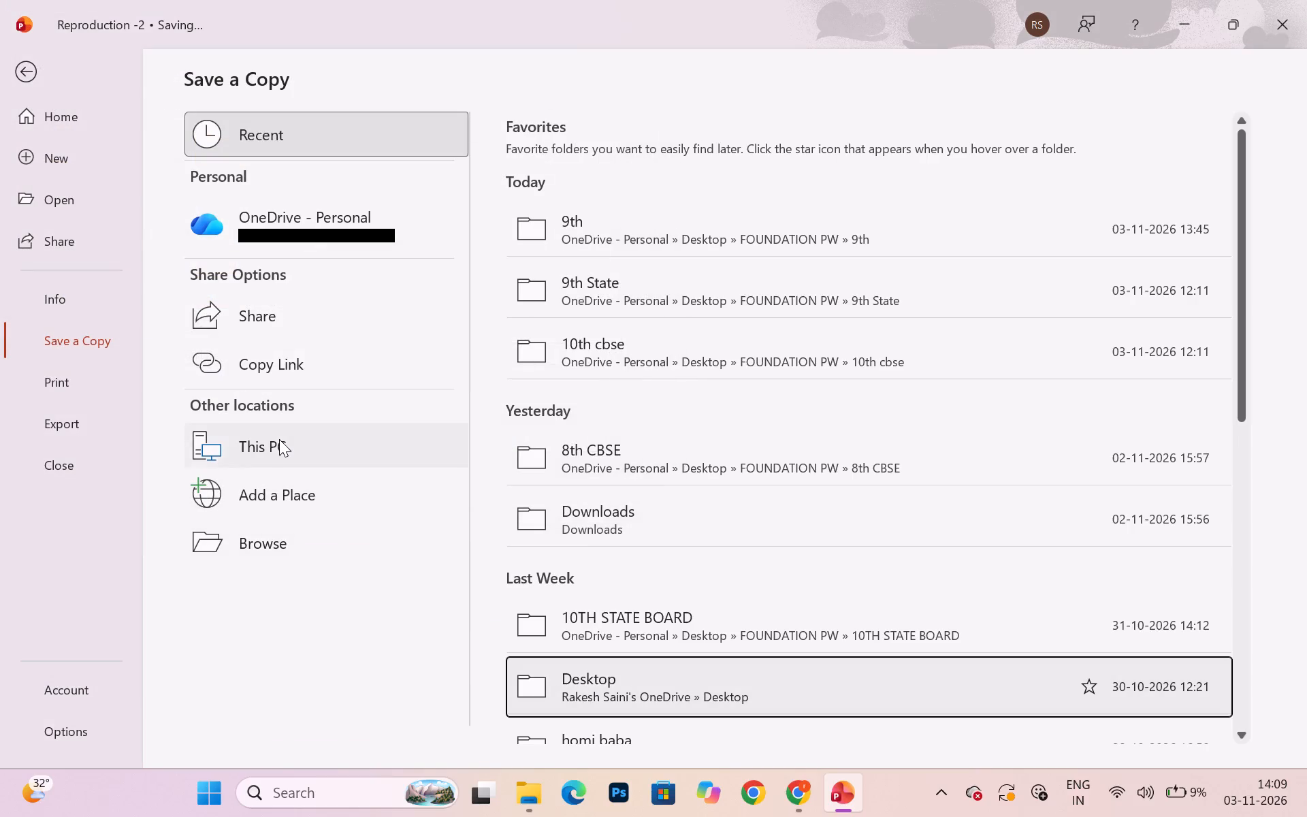
click(279, 439)
double_click(612, 678)
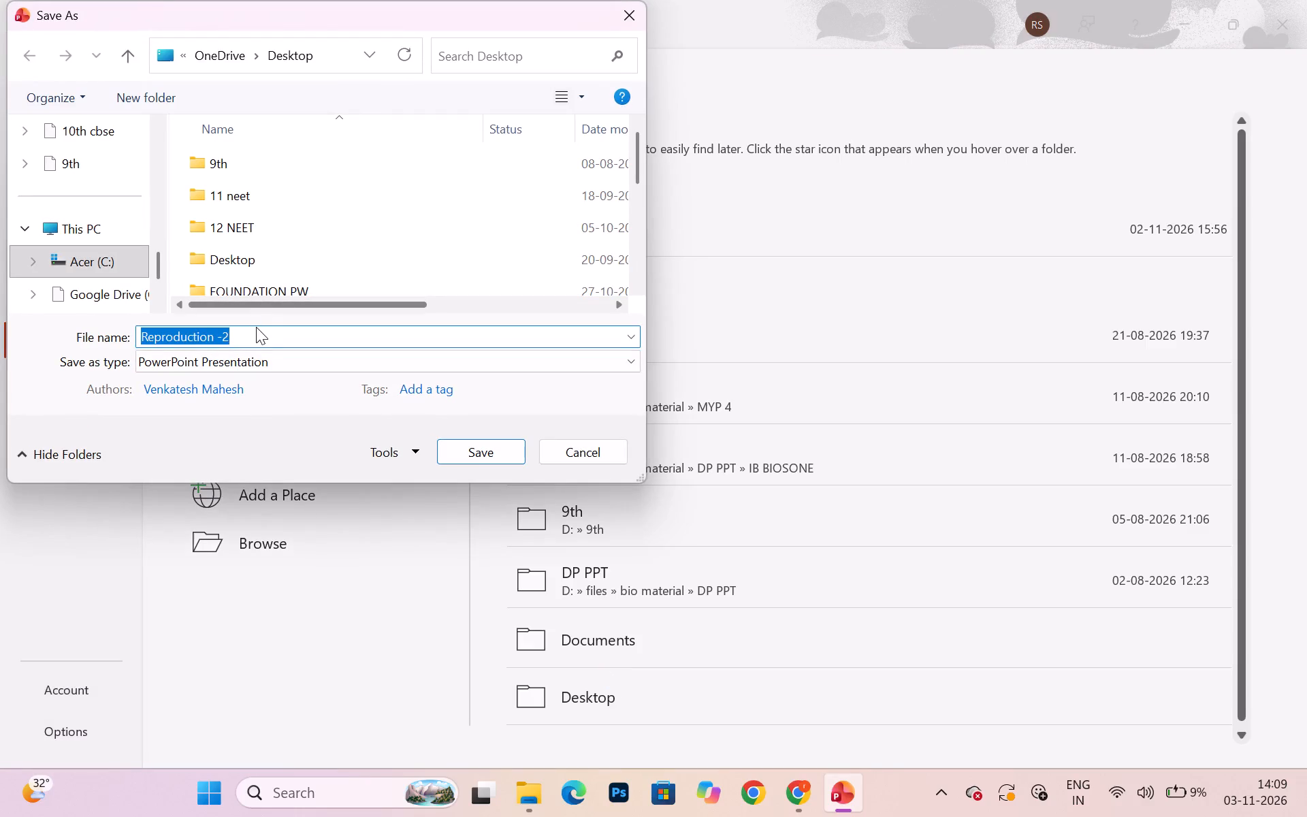
click(255, 327)
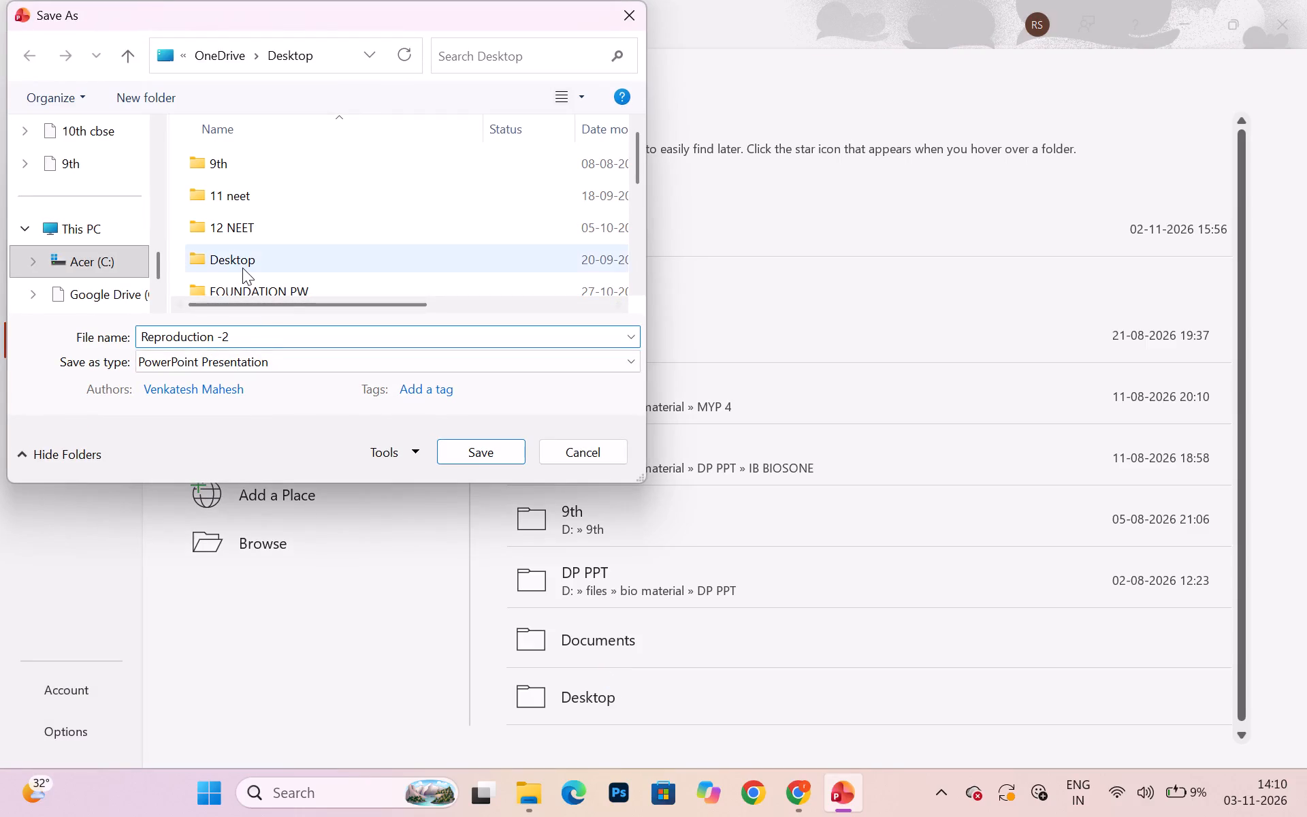
double_click(242, 268)
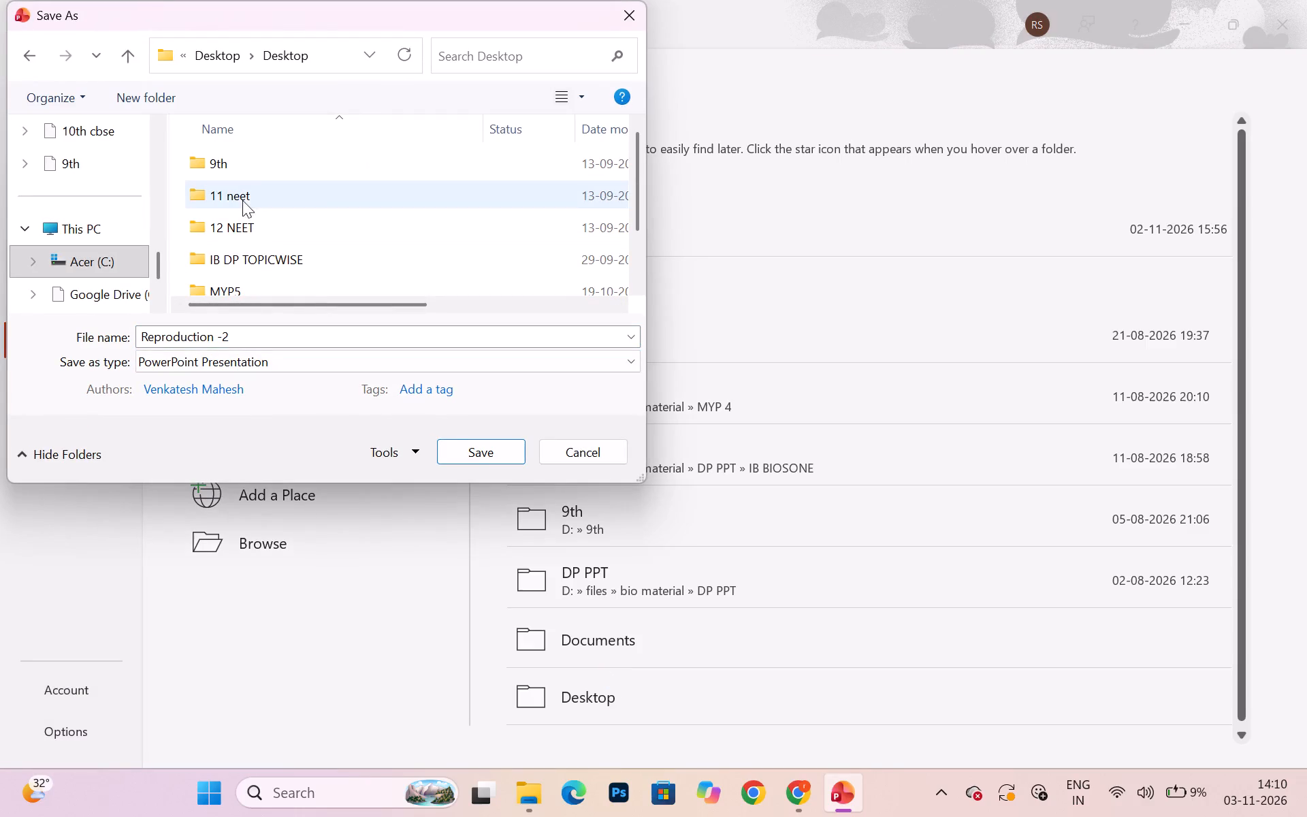
double_click(245, 157)
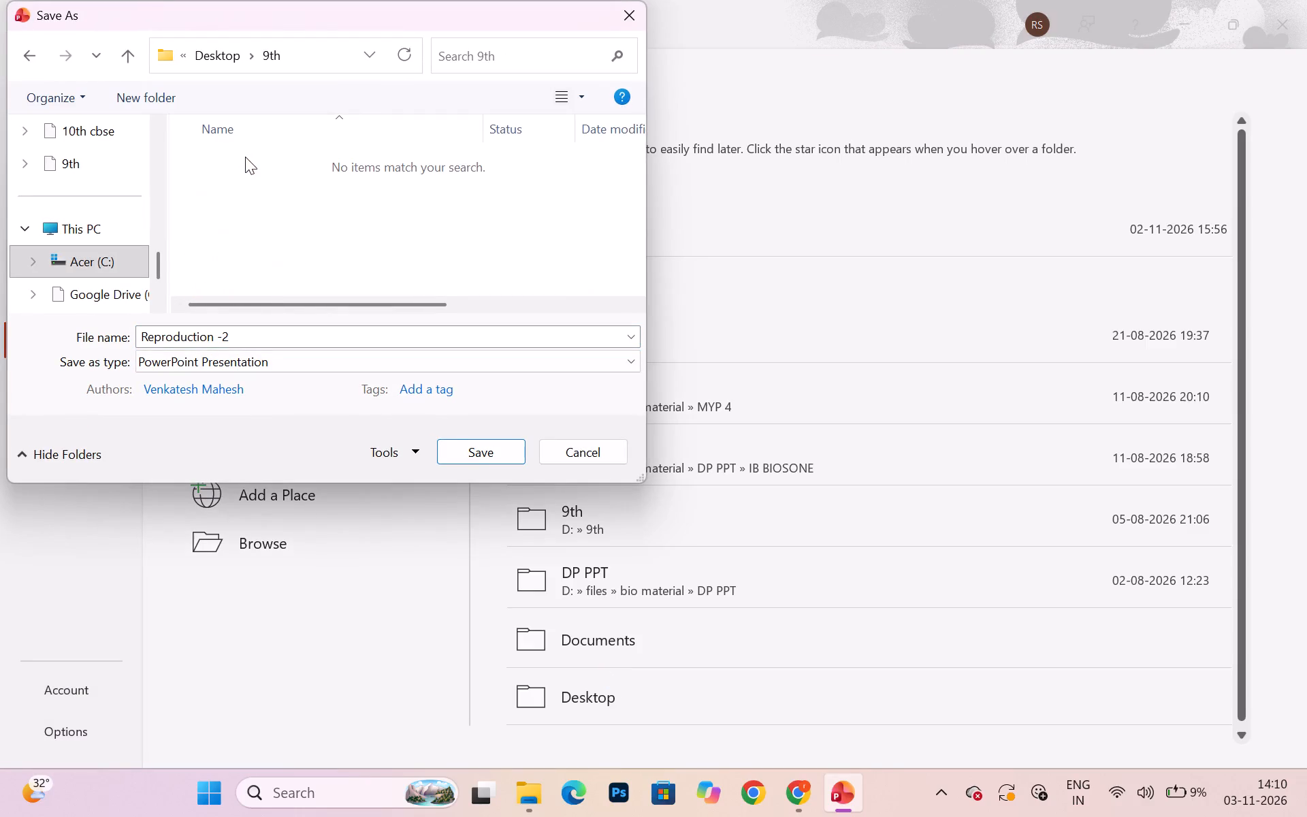
click(484, 455)
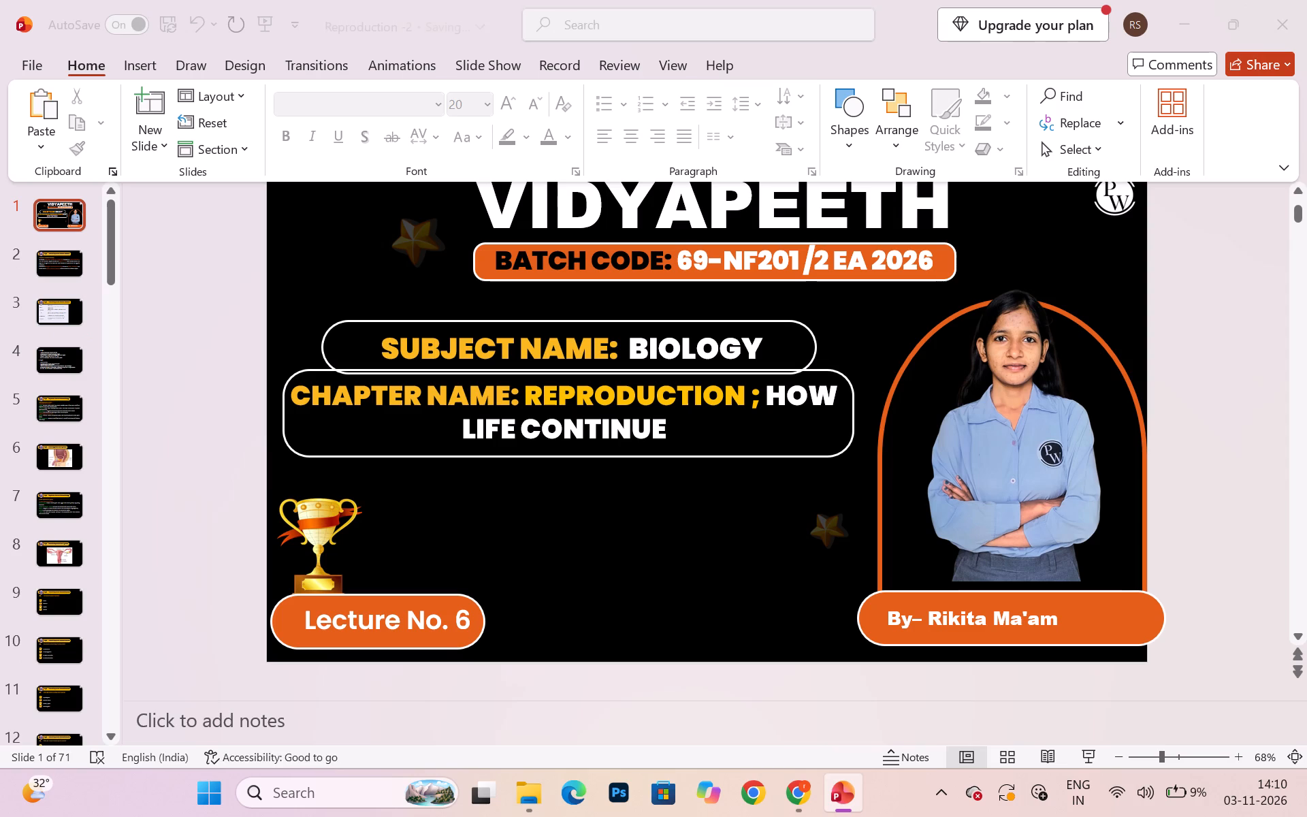
Switch to Chrome and bring up the exported Reproduction -6 PDF.
click(794, 781)
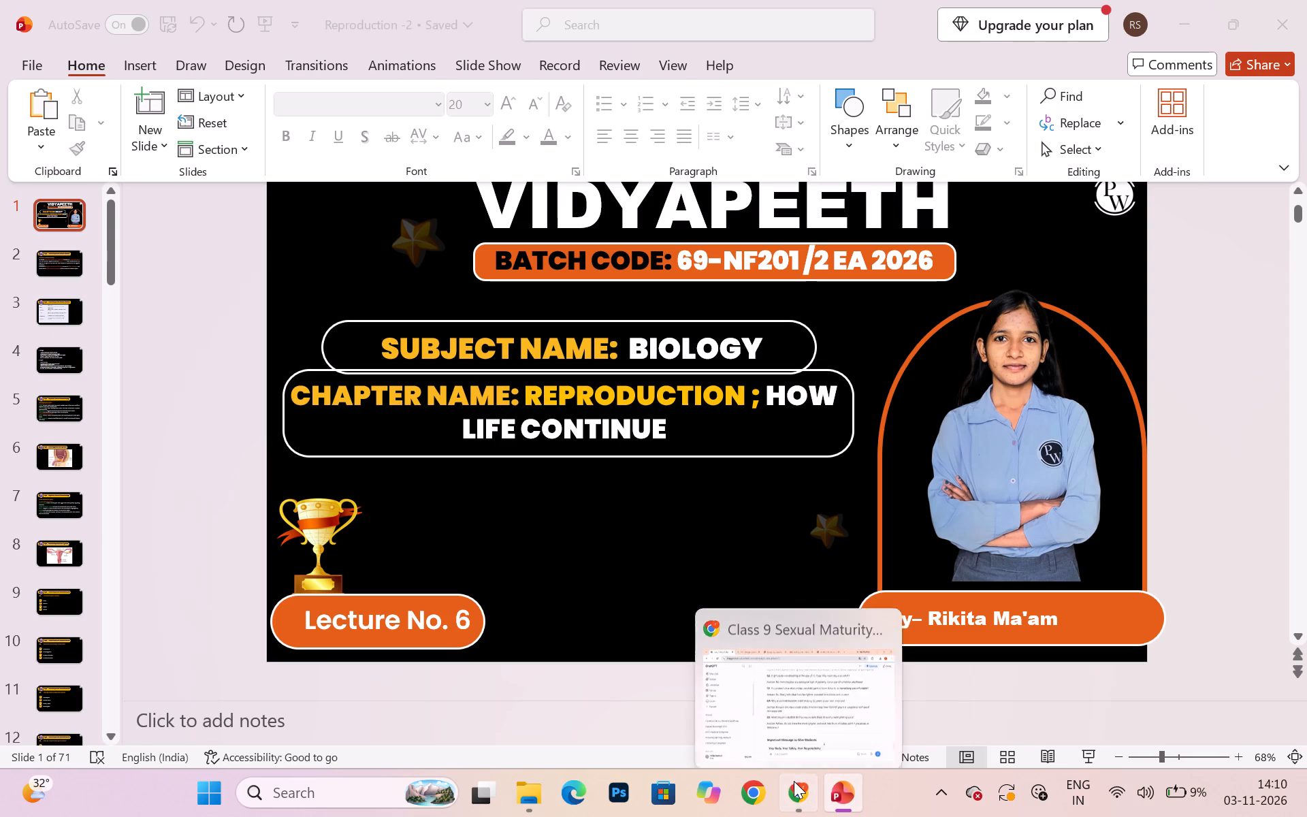
click(821, 0)
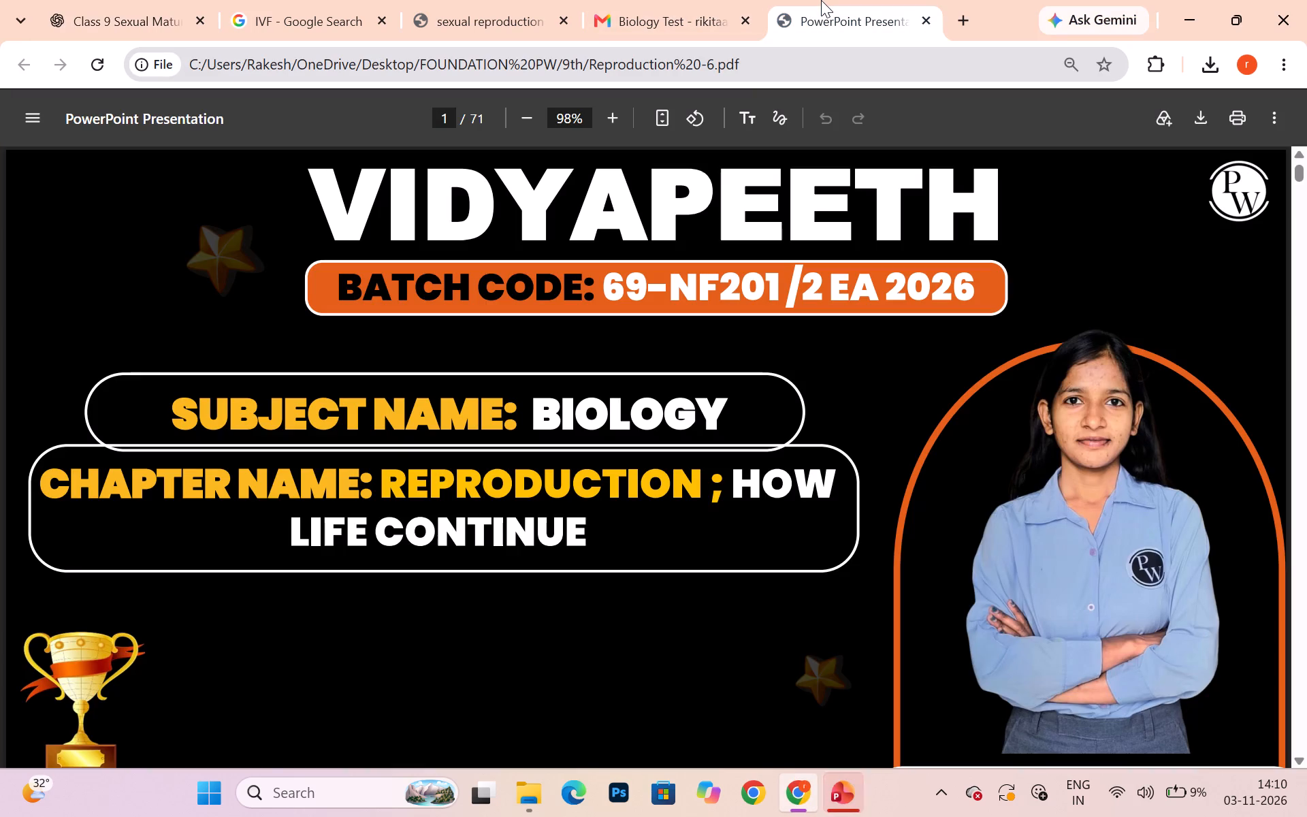
click(792, 792)
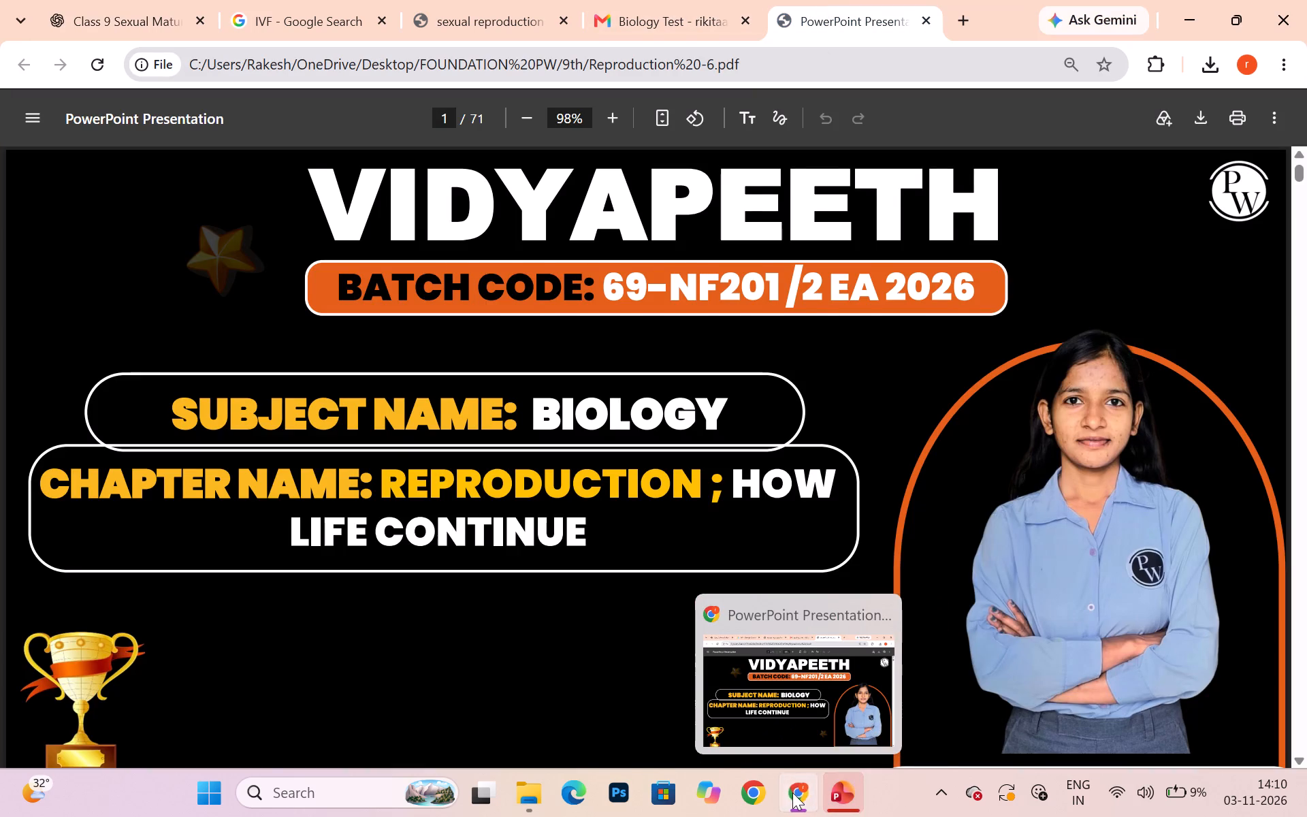
Open a separate Chrome window with the Work profile, maximize it and bring up the recent Google search suggestions.
click(742, 791)
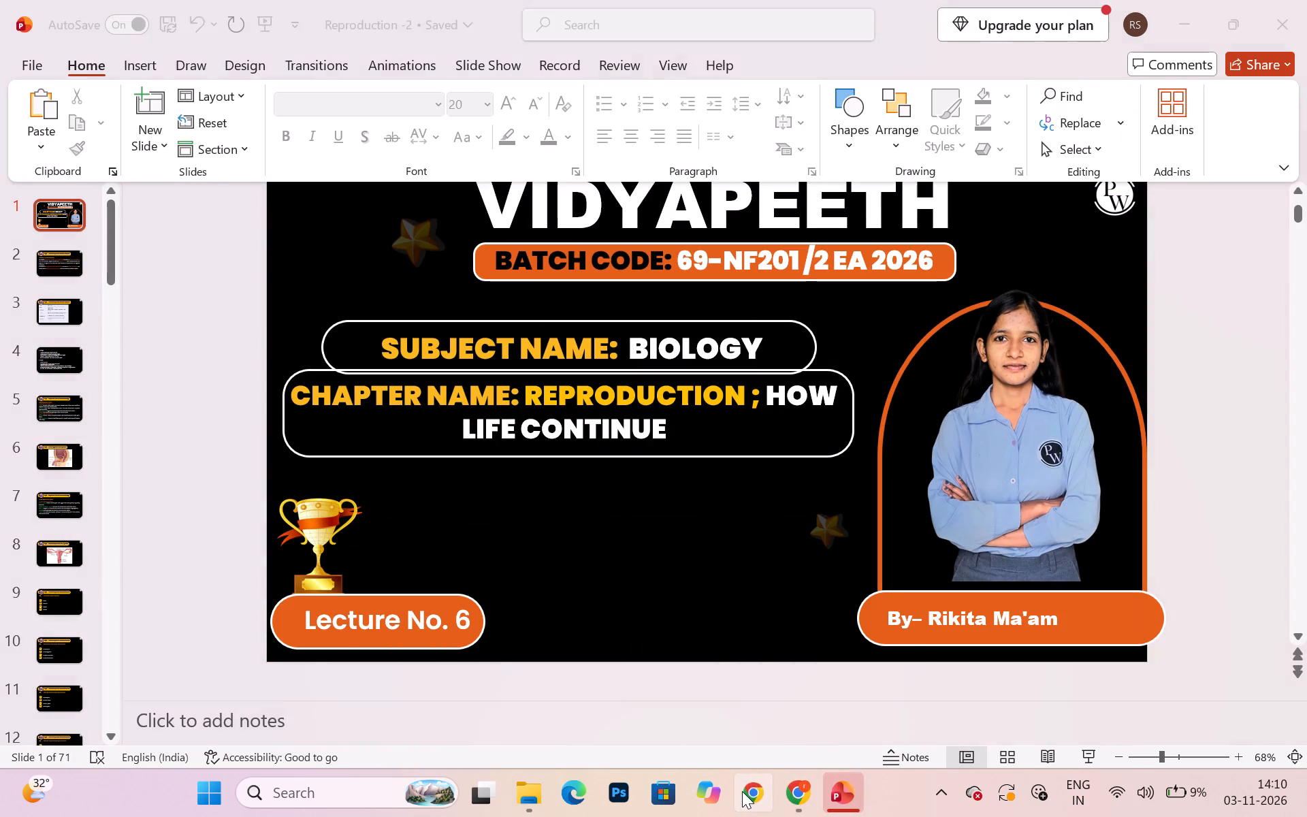
double_click(351, 445)
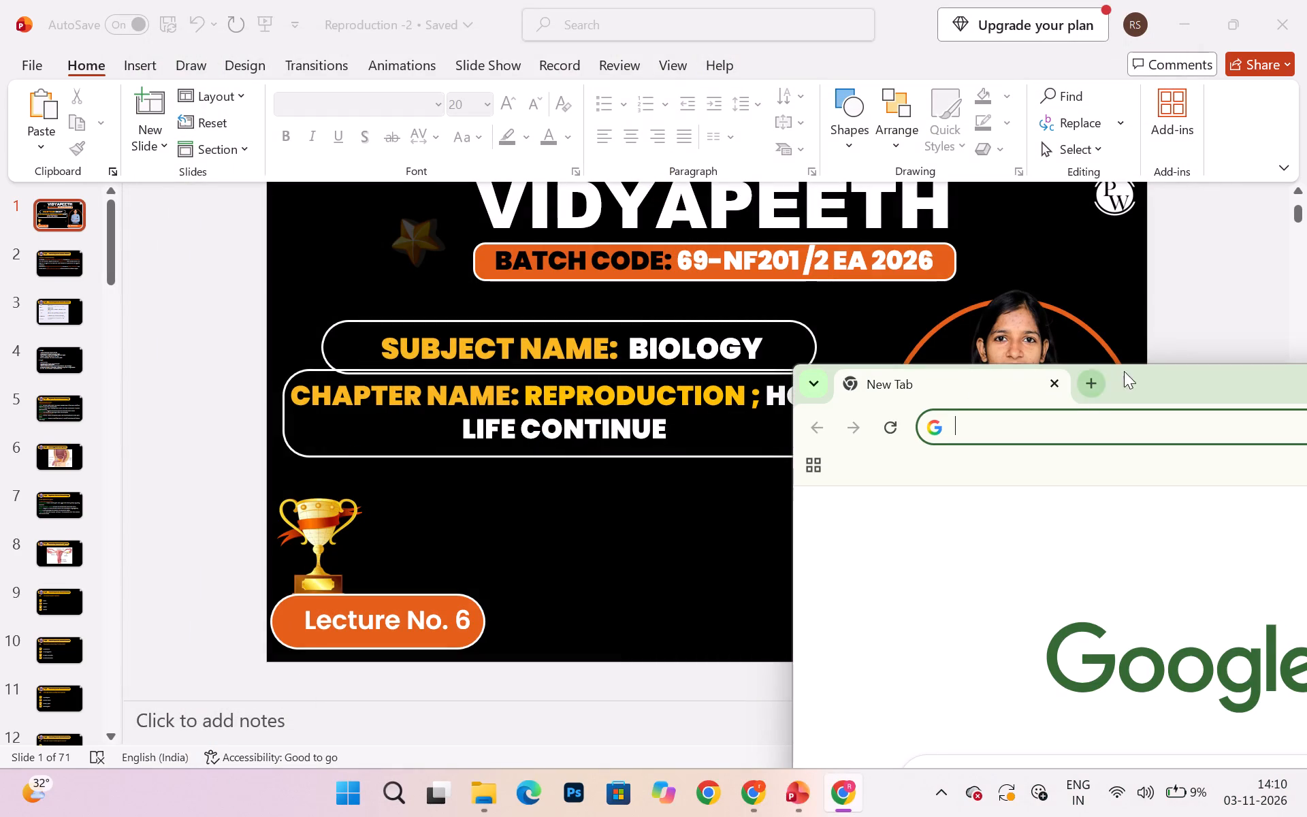
drag(1125, 368, 1110, 374)
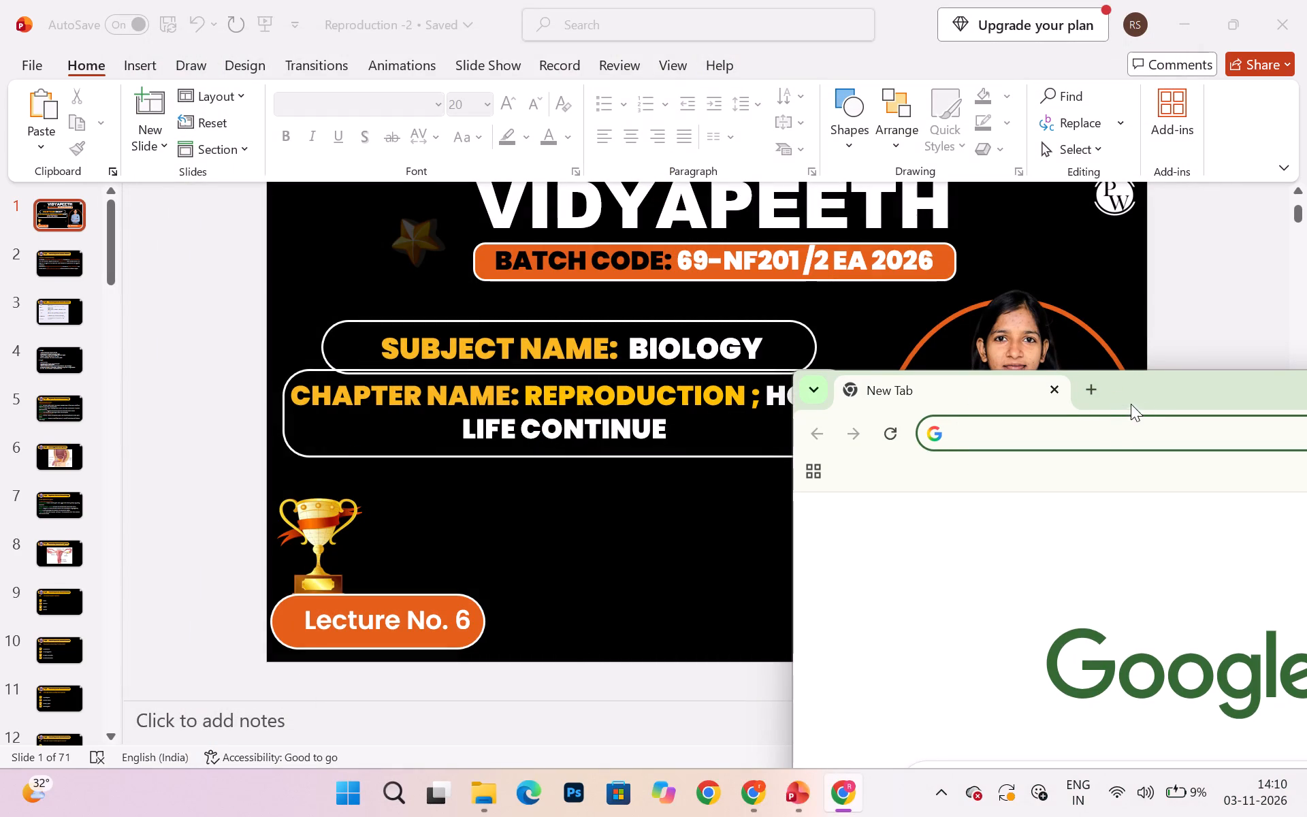
double_click(1143, 391)
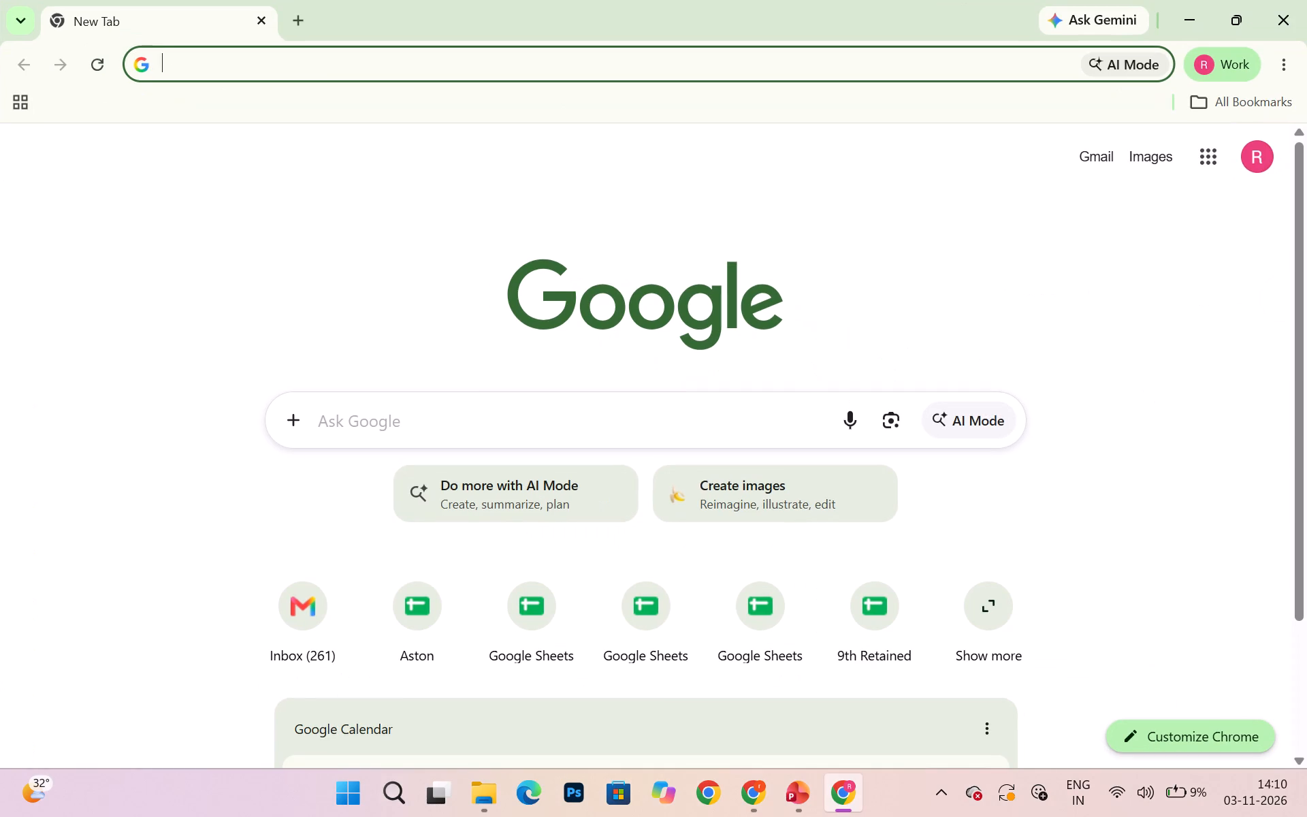
click(732, 418)
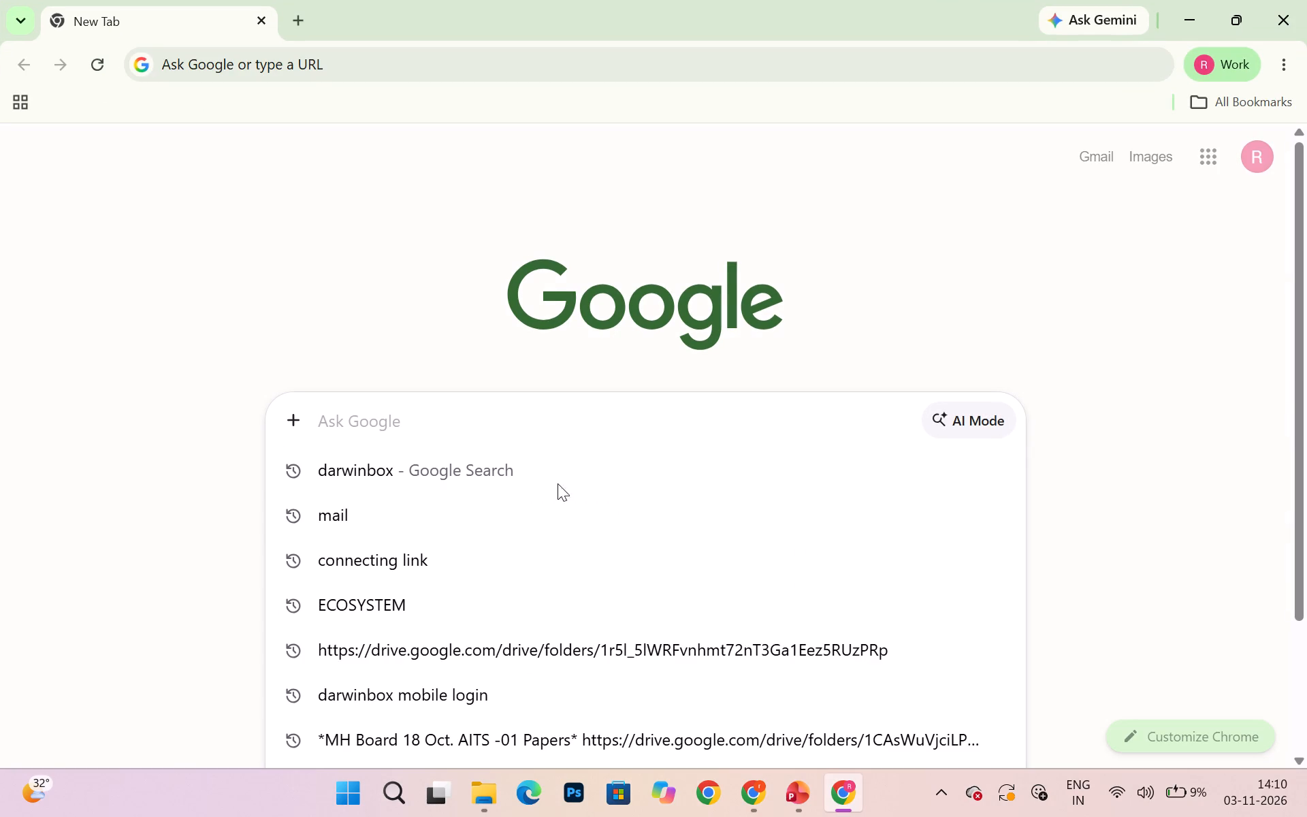